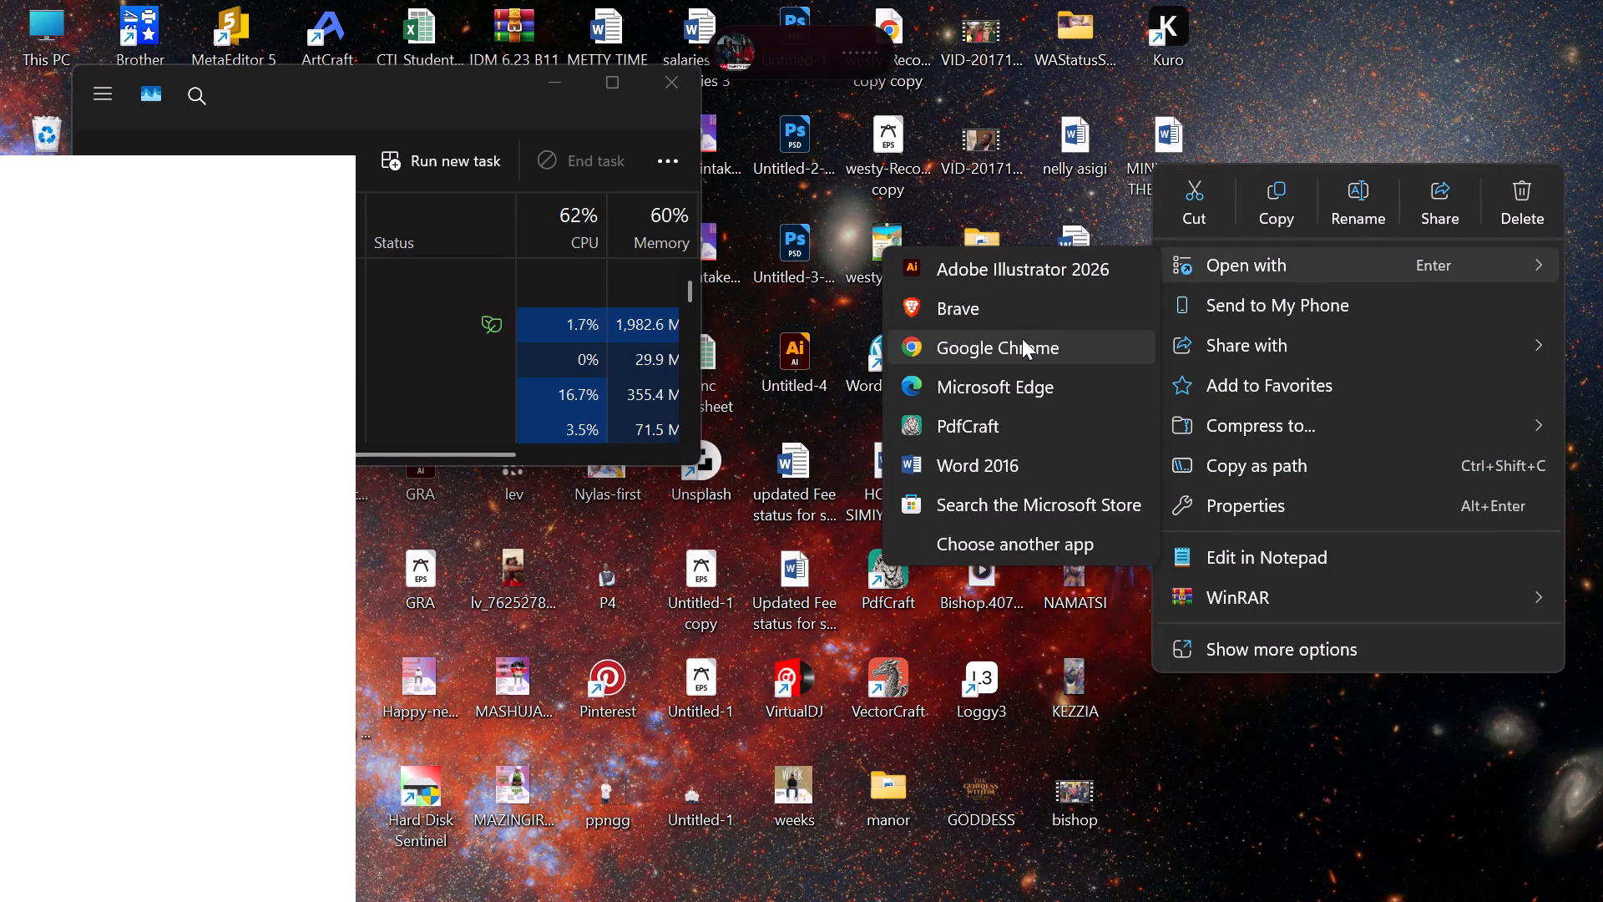
# Open the annual general meeting minutes in Word 2016, dismiss the activation wizard and maximize the document window.
pyautogui.click(1022, 463)
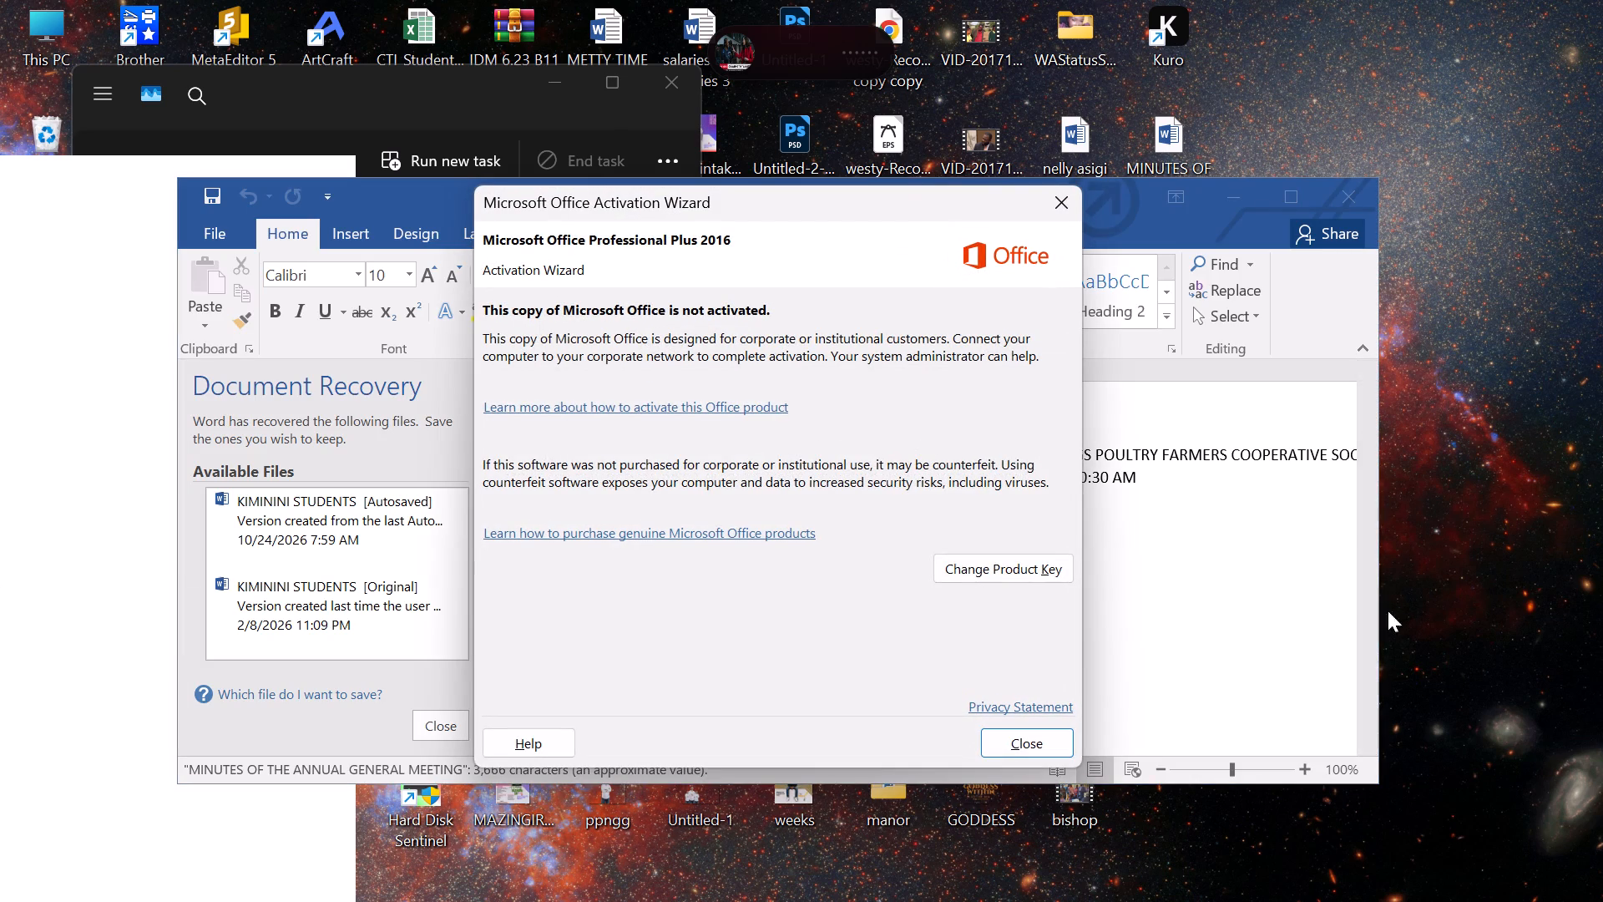
pyautogui.click(1043, 754)
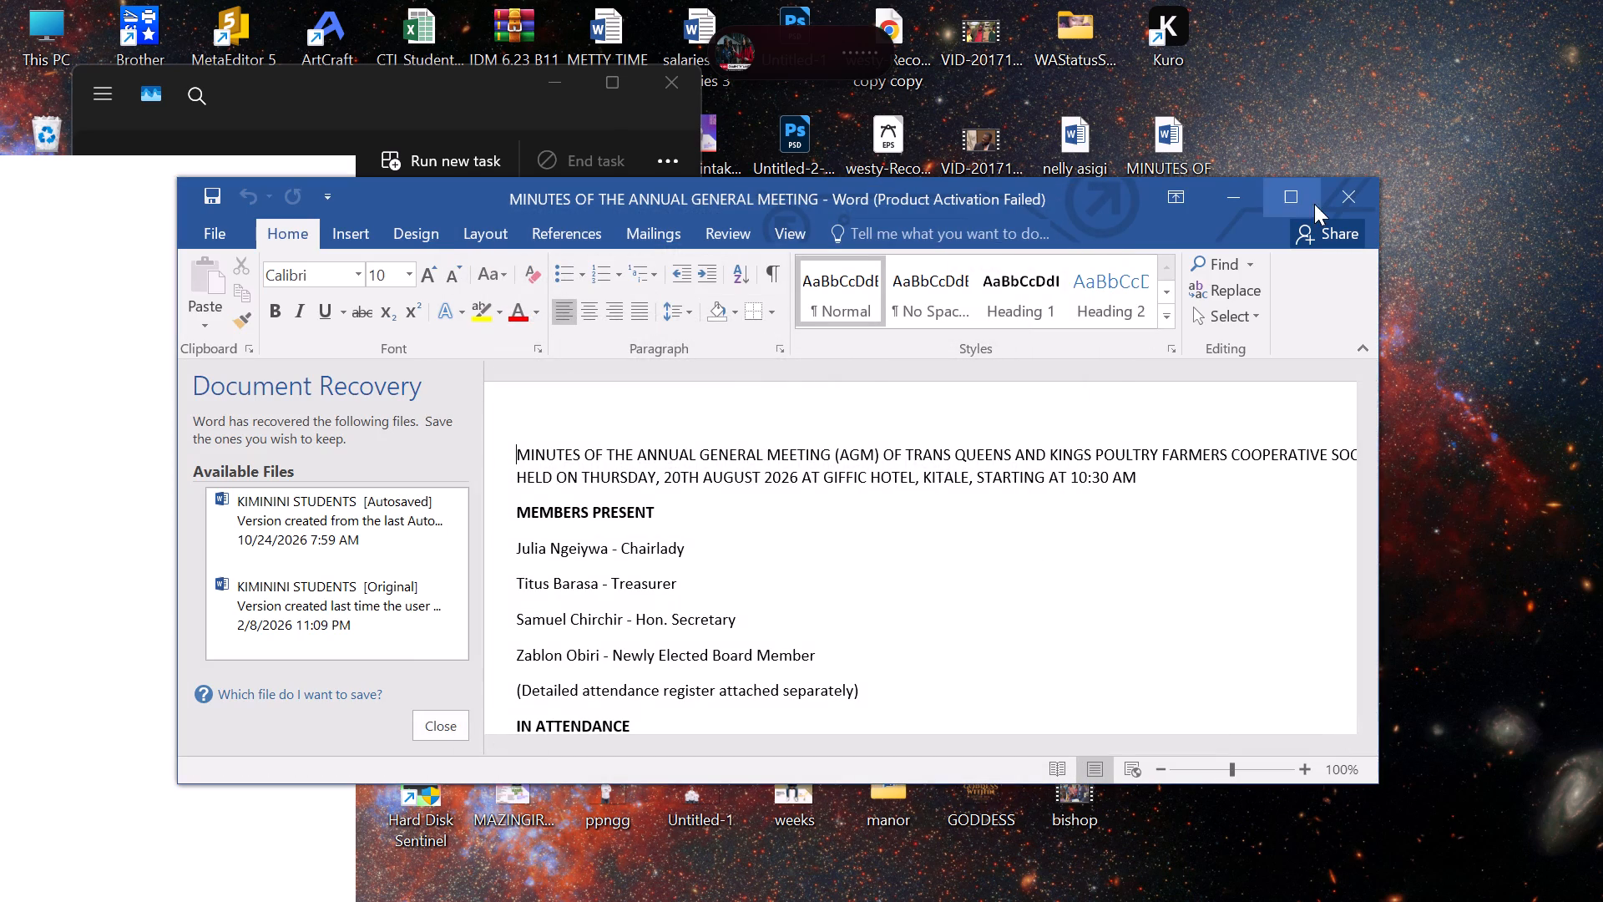
pyautogui.click(1286, 207)
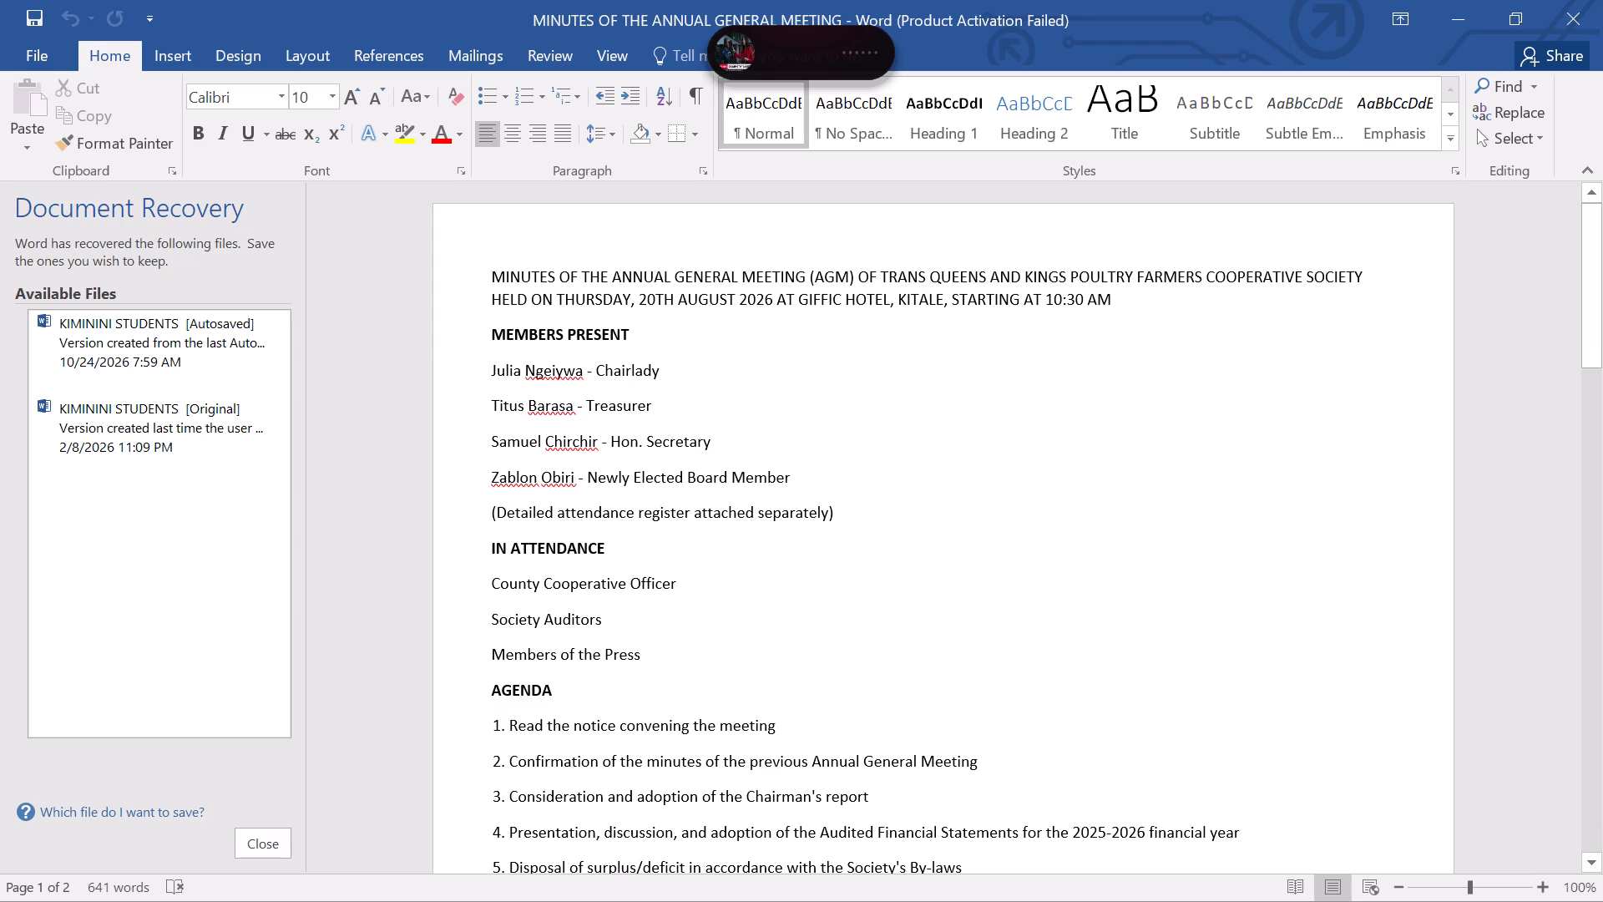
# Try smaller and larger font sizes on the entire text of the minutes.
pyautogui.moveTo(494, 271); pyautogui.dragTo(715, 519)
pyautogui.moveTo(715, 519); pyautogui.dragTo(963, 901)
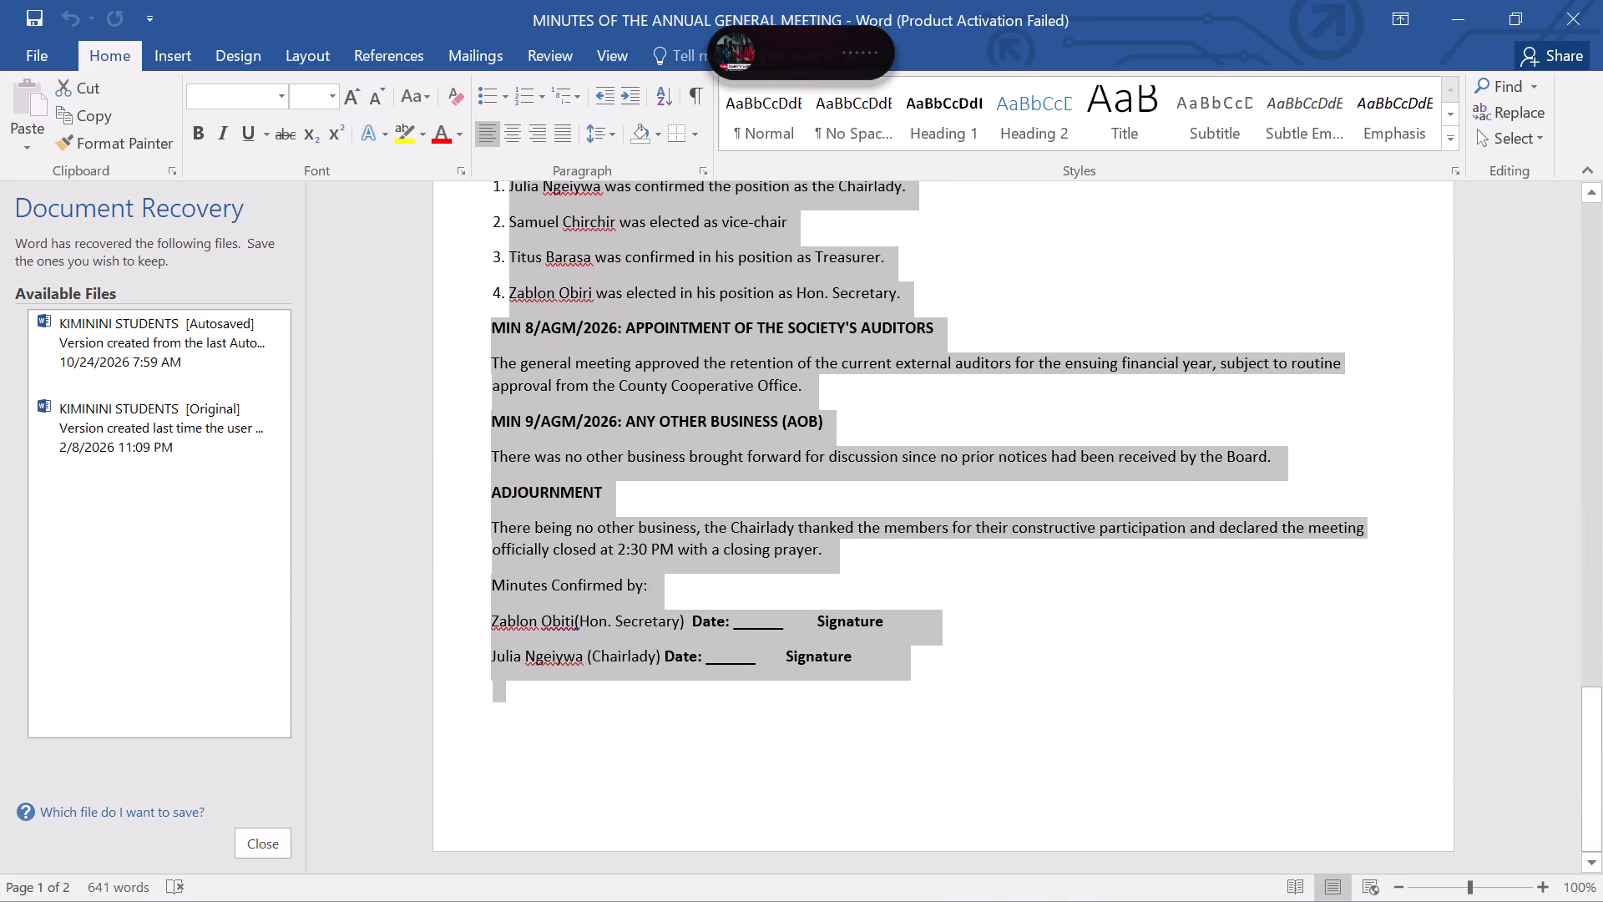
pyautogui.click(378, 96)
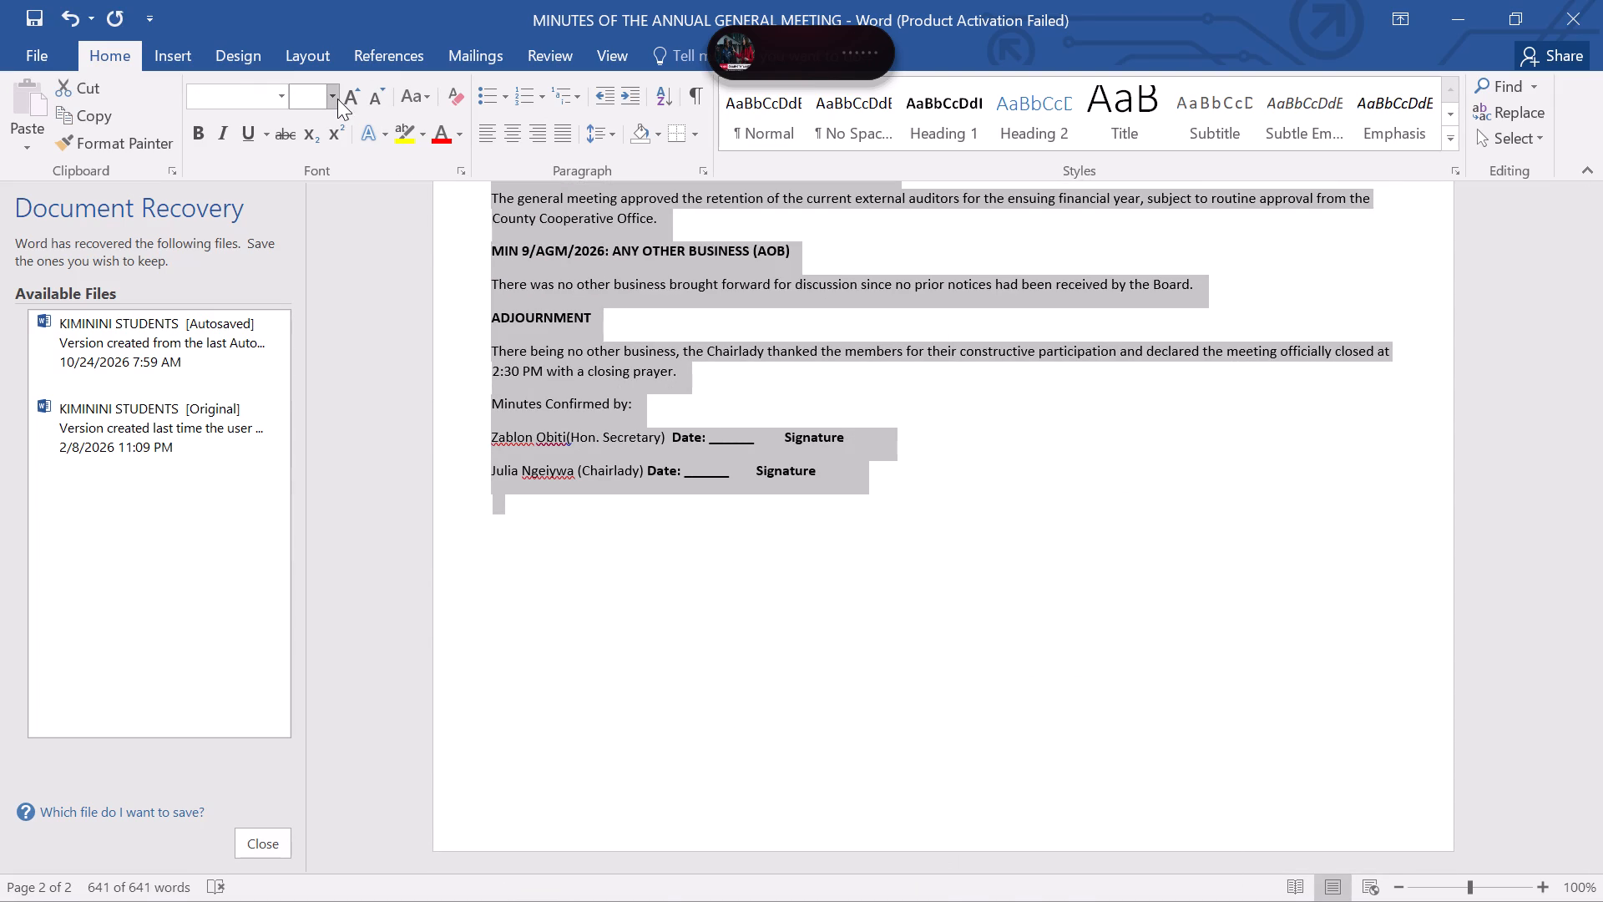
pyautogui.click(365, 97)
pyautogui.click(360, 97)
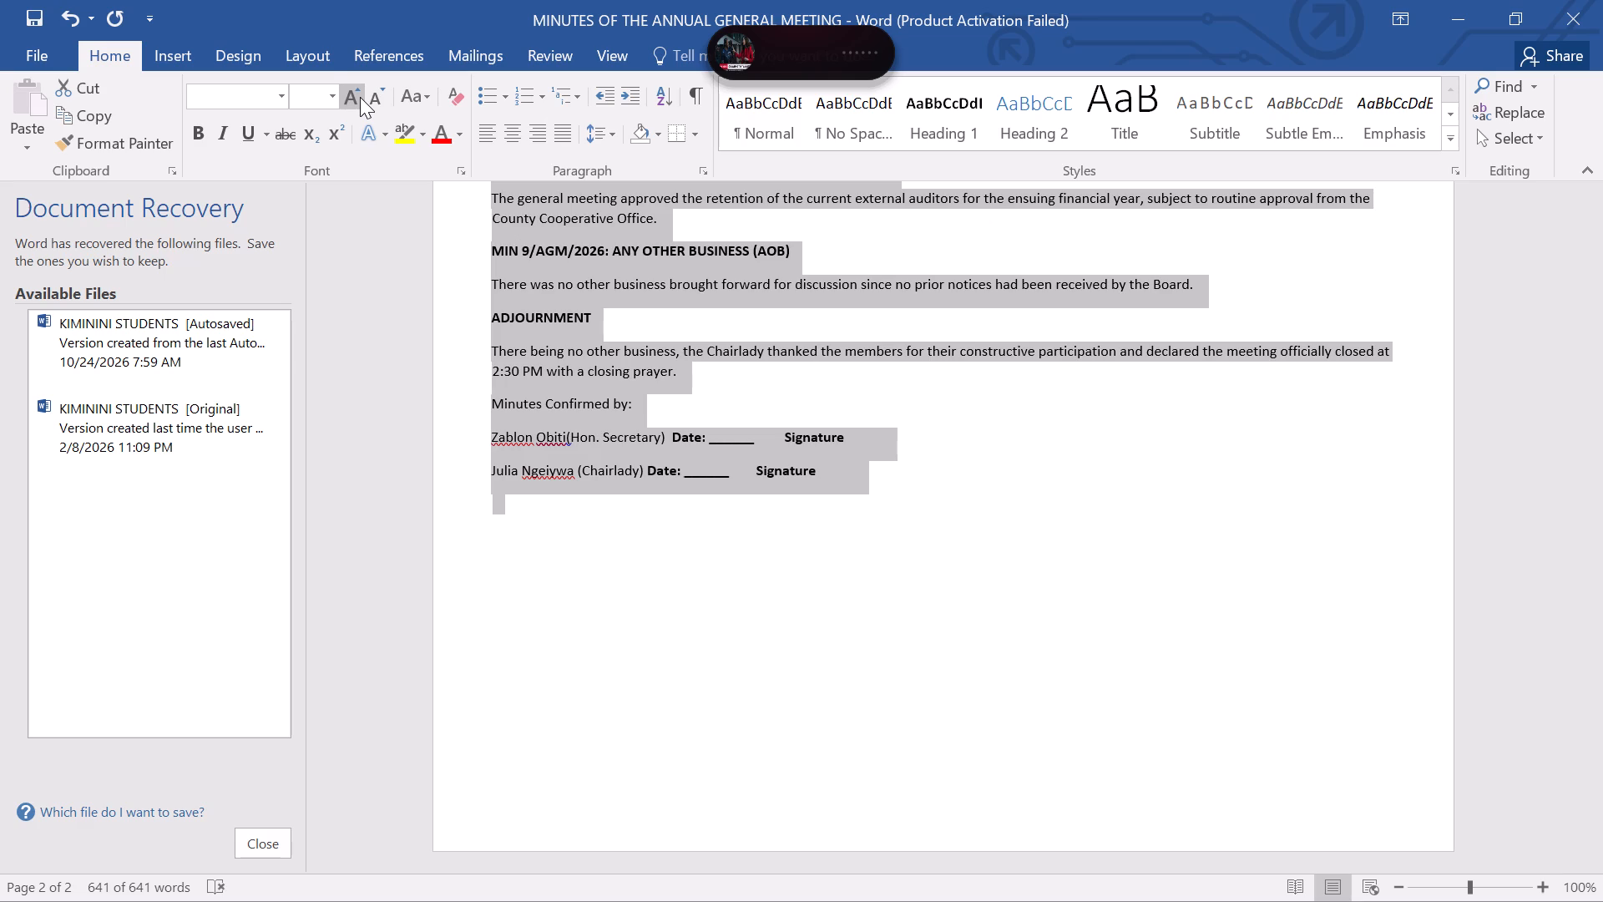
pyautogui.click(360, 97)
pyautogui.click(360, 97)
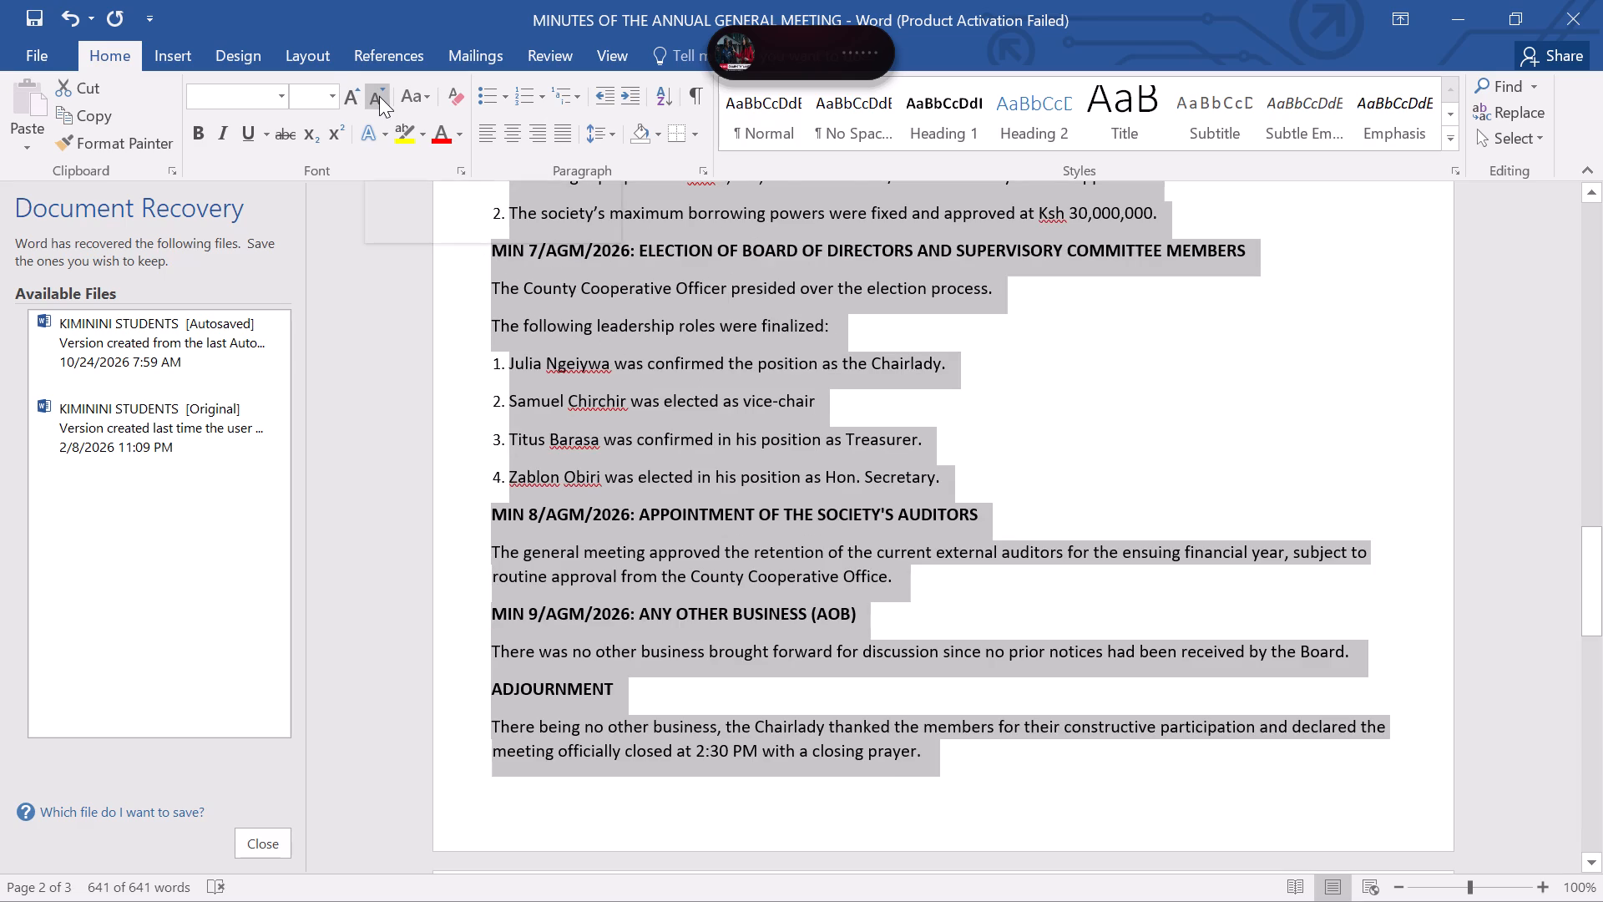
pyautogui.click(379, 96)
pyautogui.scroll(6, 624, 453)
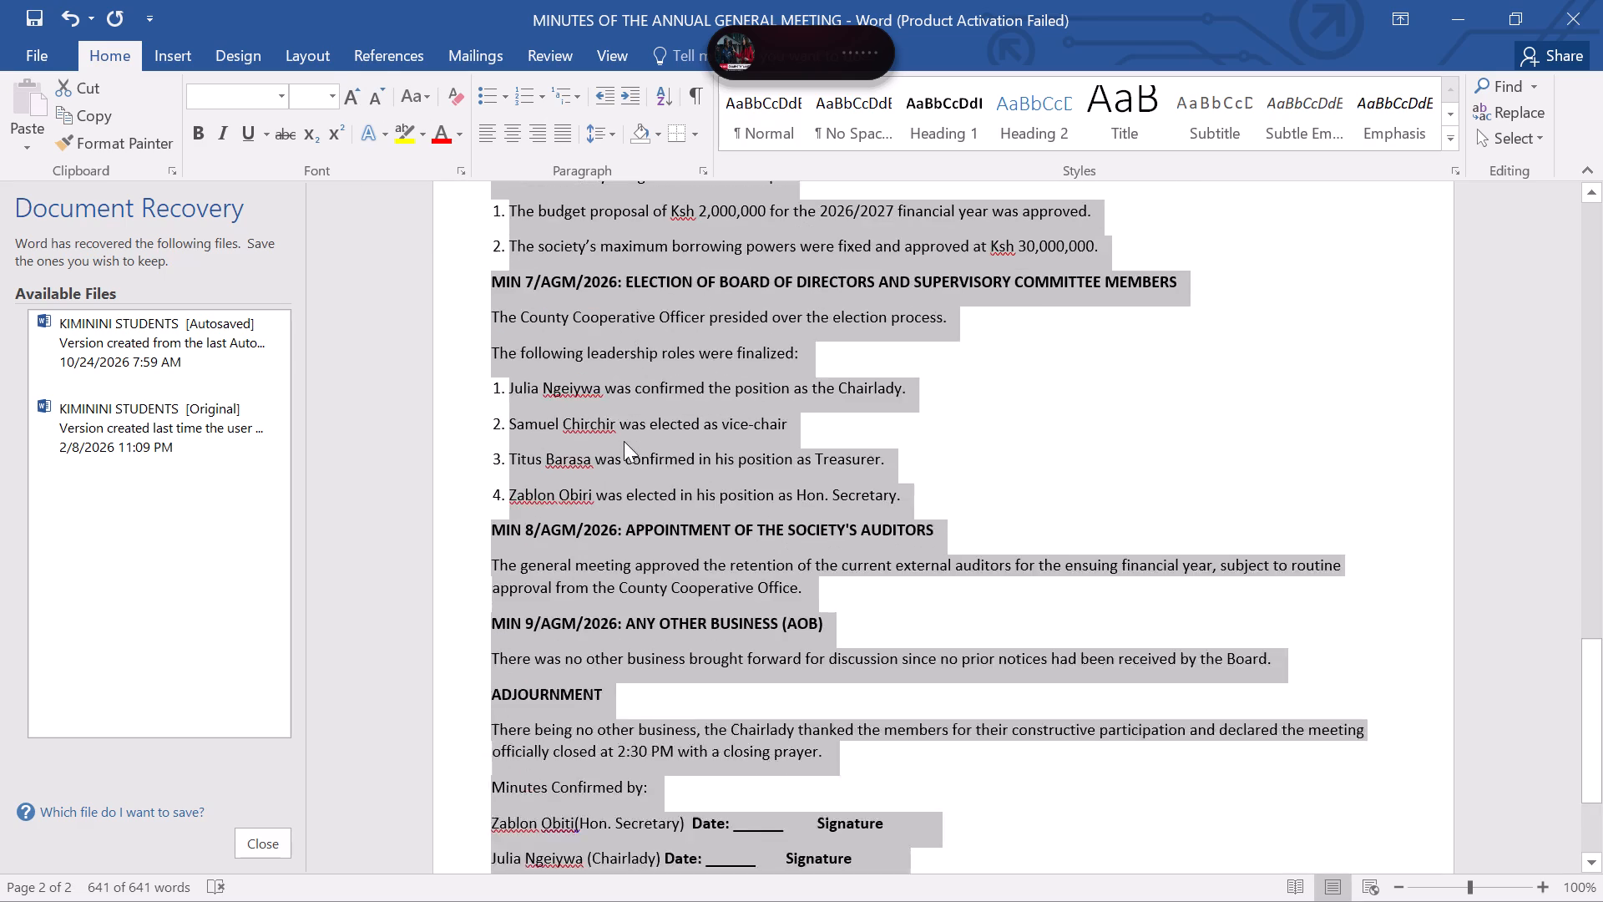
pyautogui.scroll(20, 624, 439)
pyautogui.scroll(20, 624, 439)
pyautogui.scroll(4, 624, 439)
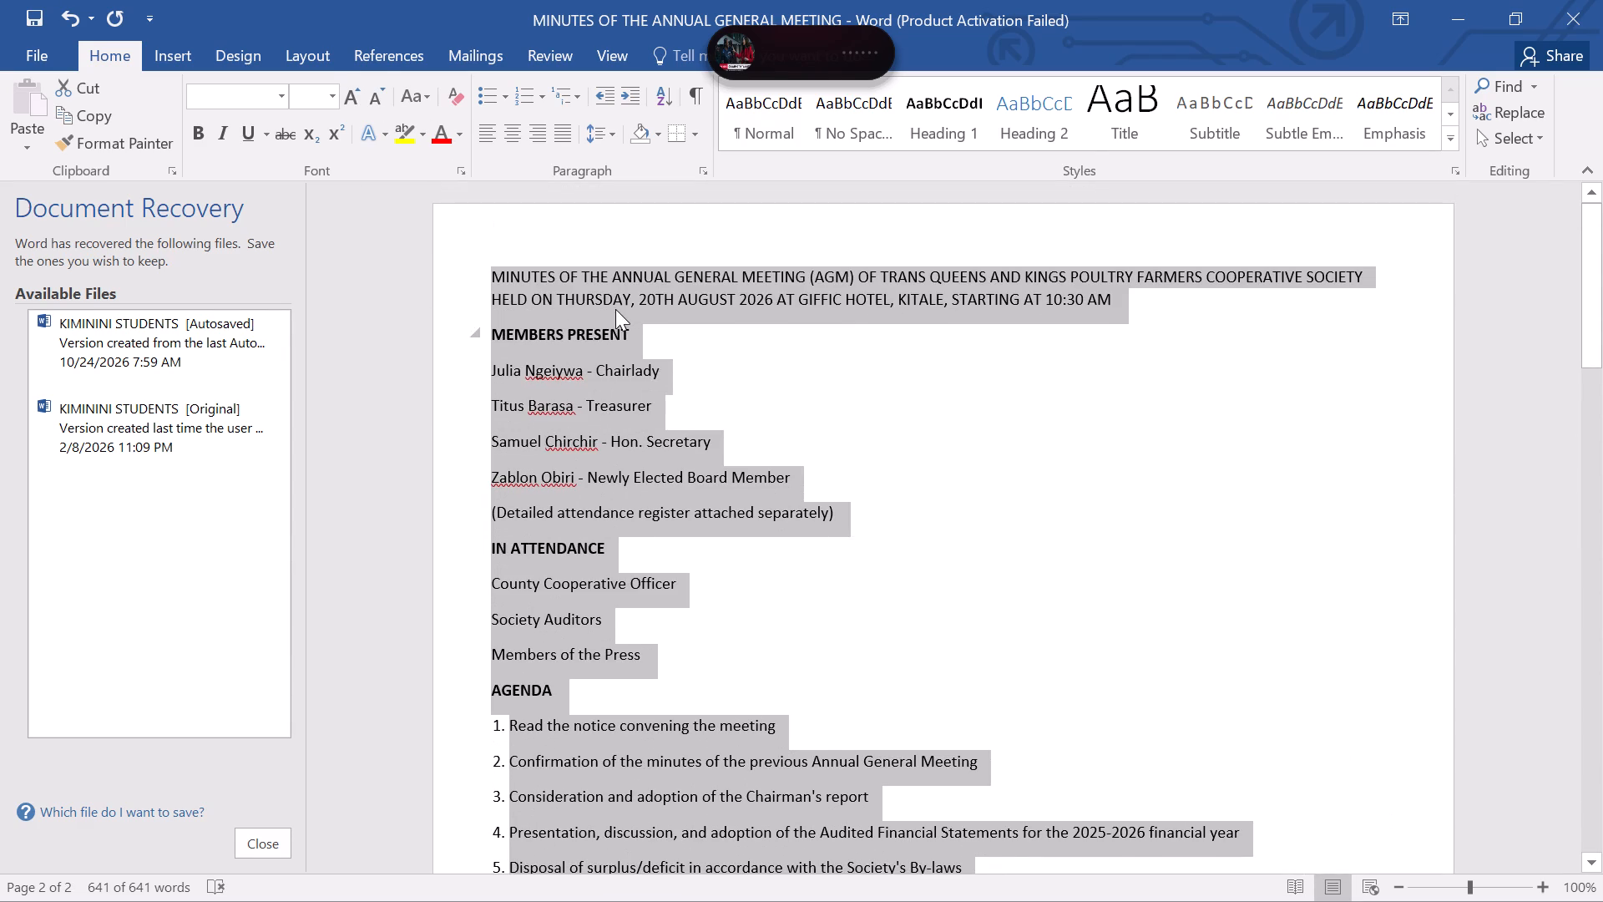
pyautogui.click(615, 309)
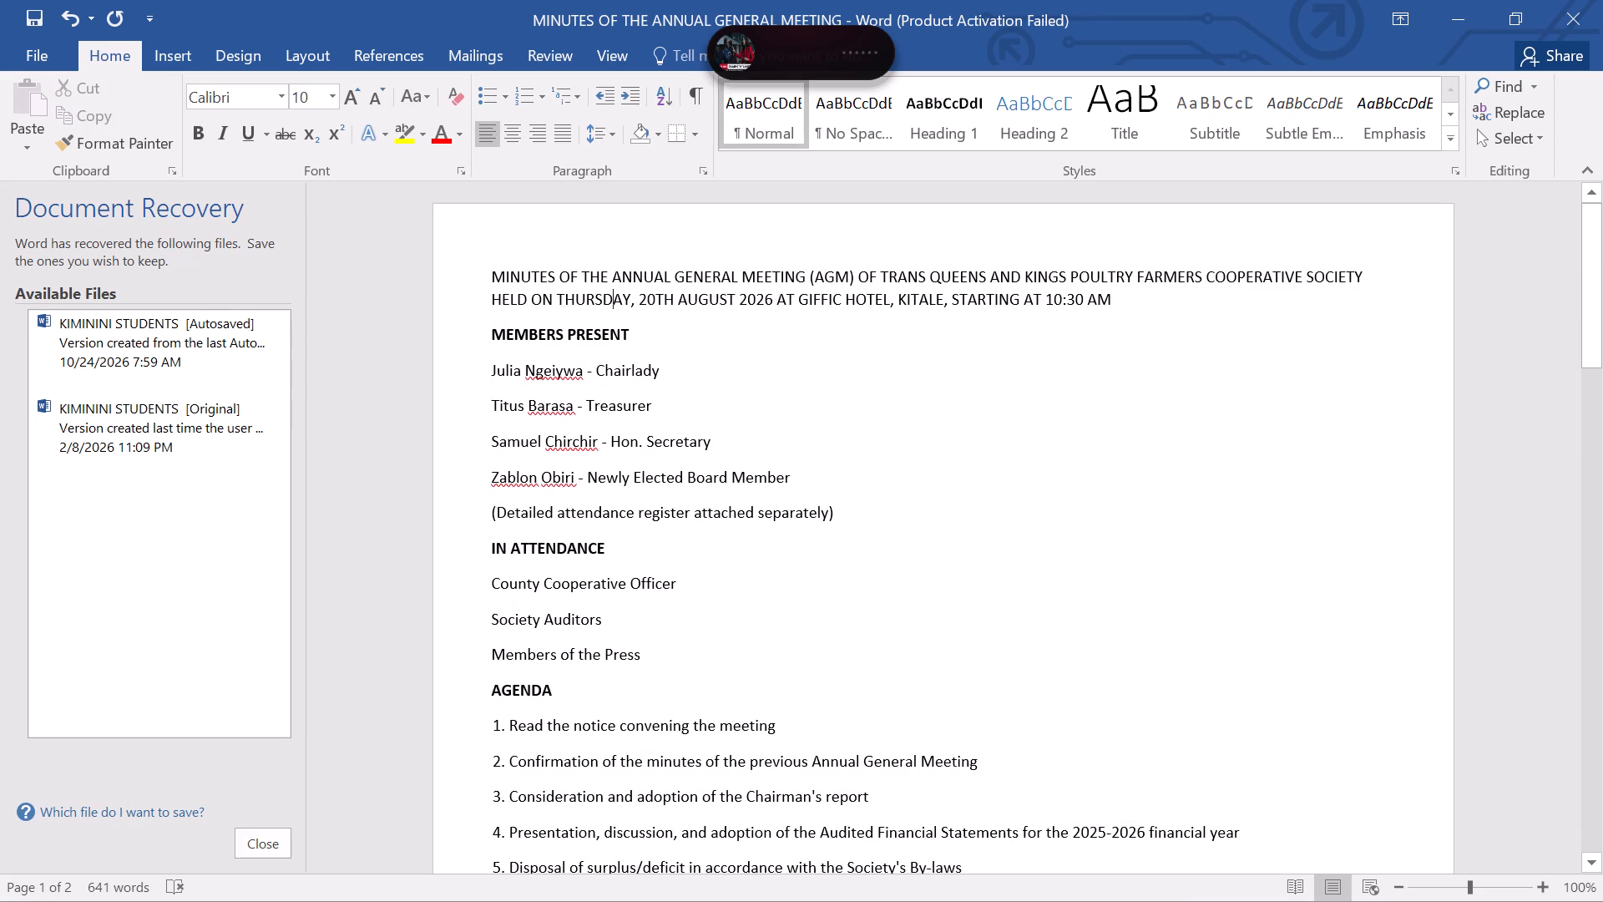
# Add the full name of the member Joyce on a new line below the attendance register note under MEMBERS PRESENT.
pyautogui.click(847, 490)
pyautogui.click(851, 514)
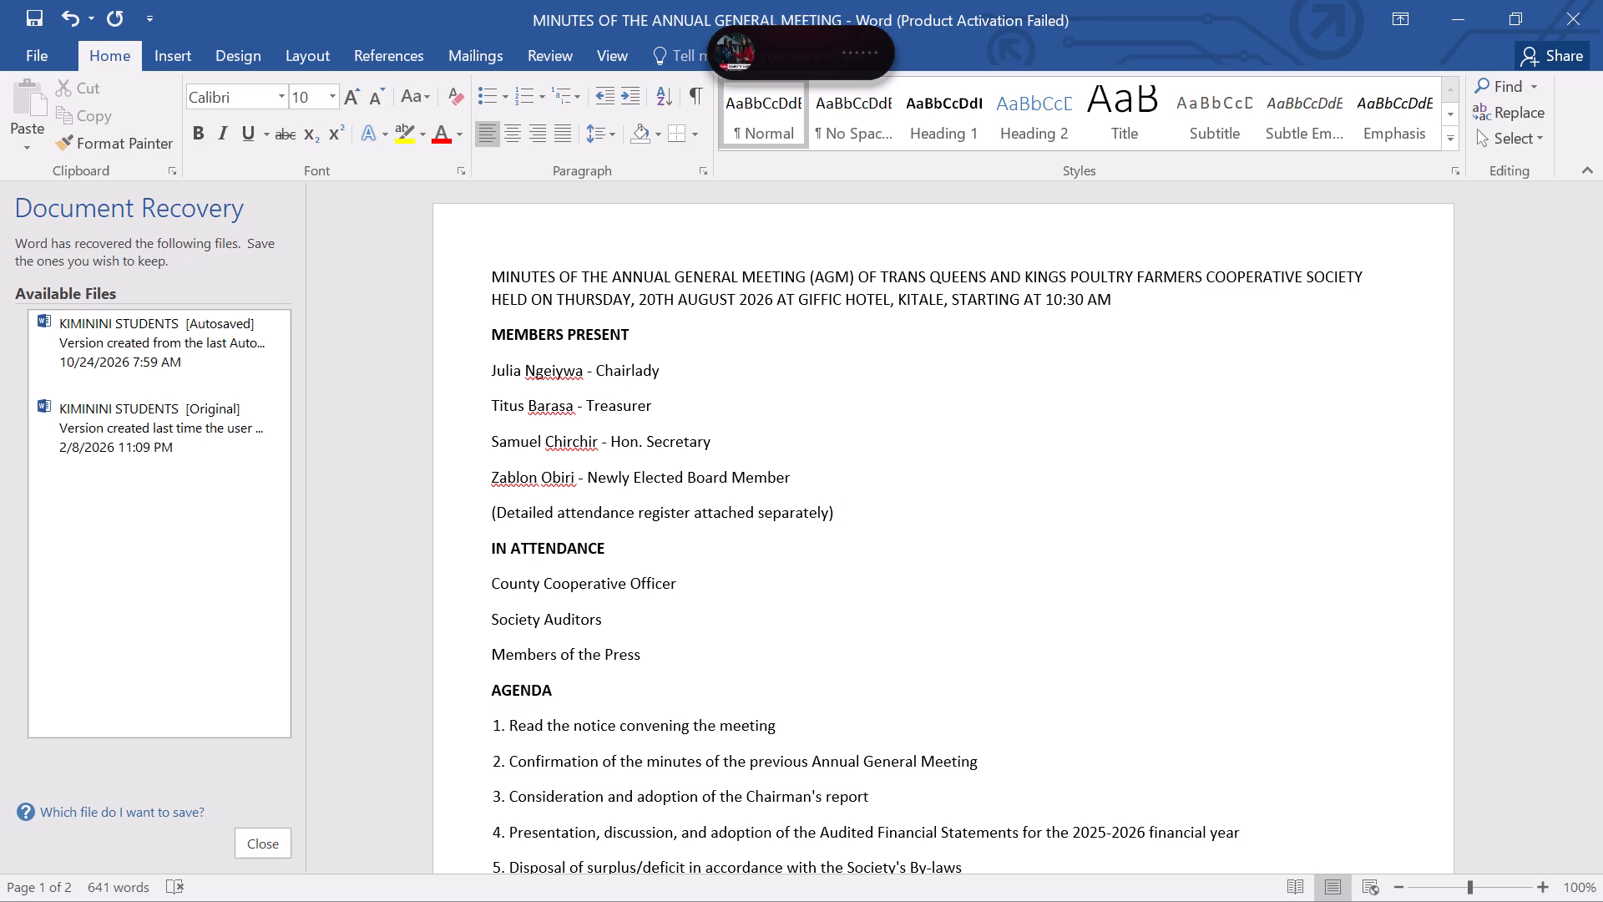
pyautogui.press('Return')
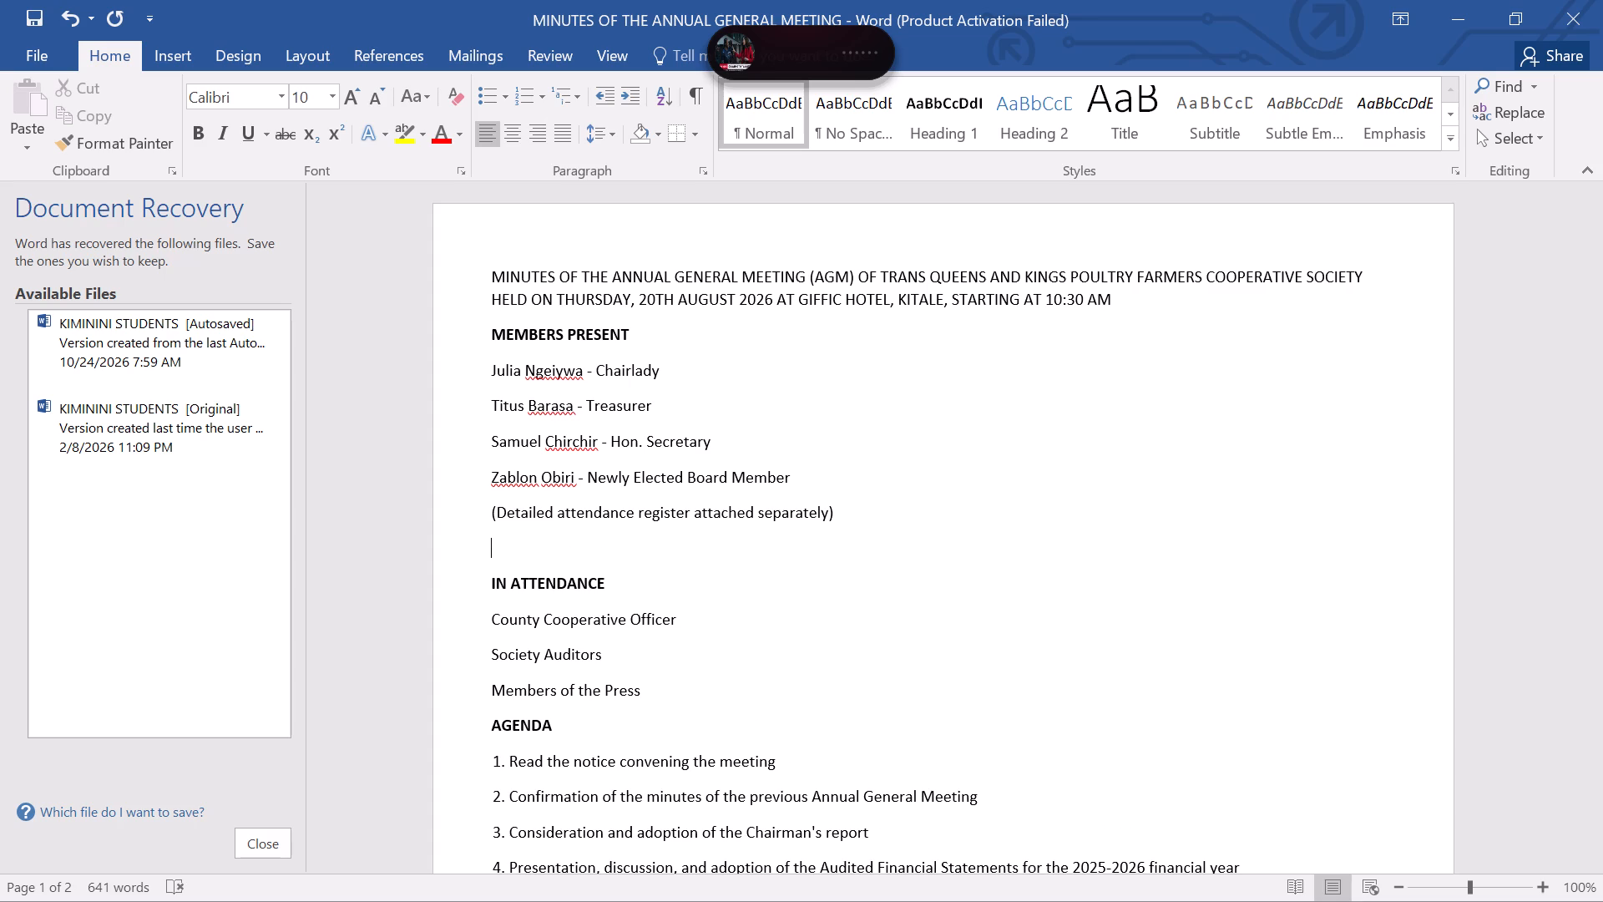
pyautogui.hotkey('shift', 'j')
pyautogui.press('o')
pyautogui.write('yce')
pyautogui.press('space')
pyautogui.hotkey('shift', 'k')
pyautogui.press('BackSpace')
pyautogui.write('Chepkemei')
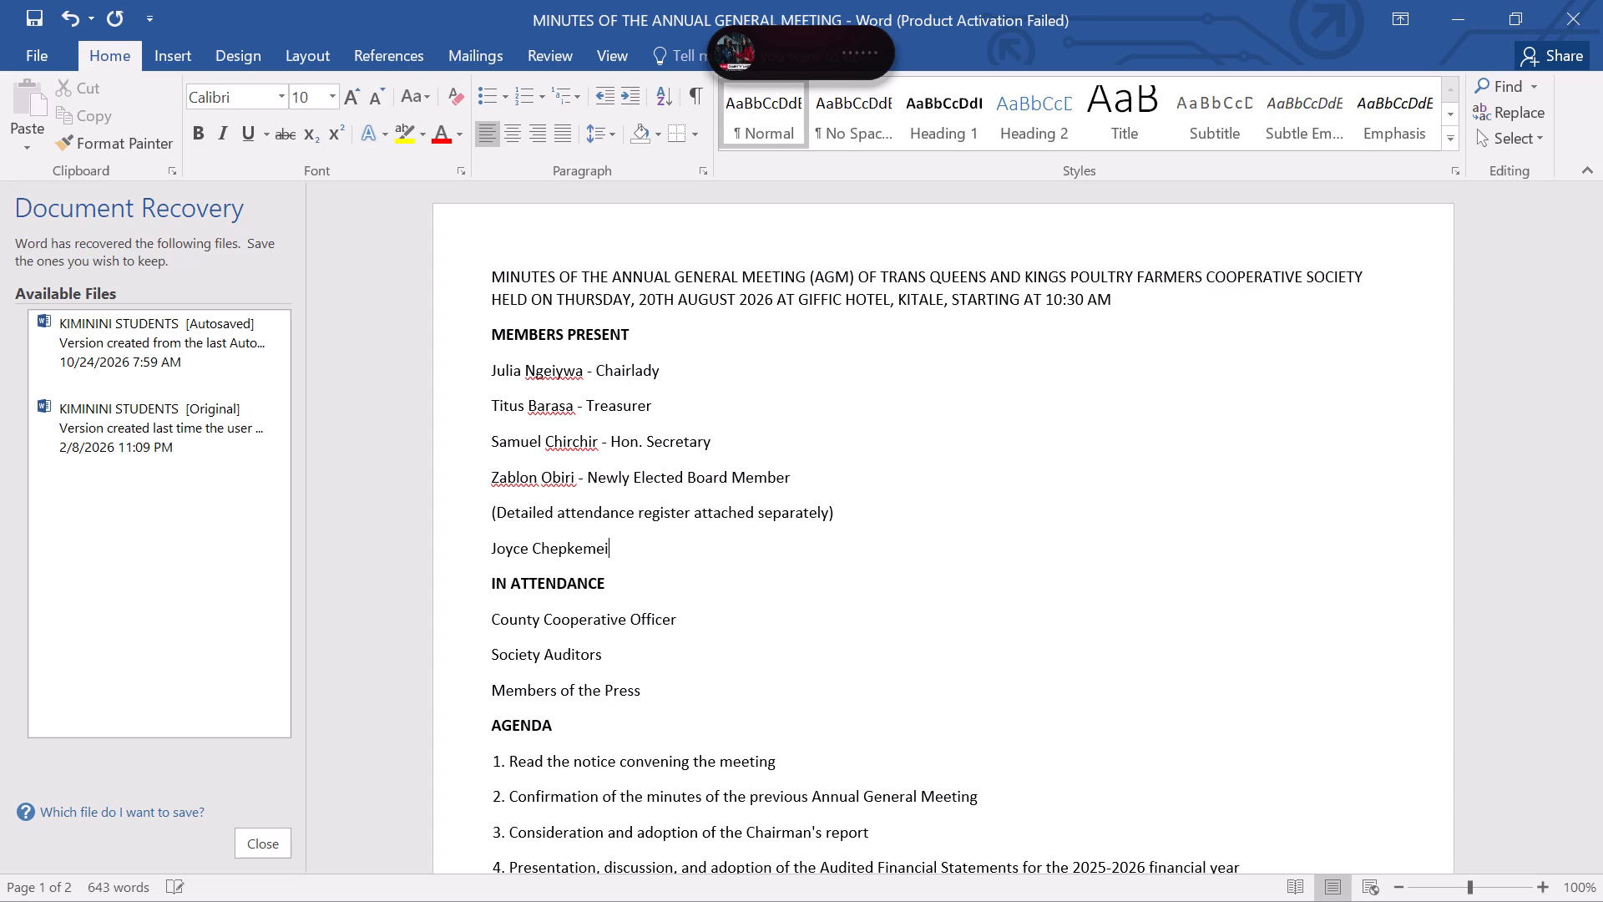
# Below Joyce's name, add a line containing only the letter S and a line with another member's full name.
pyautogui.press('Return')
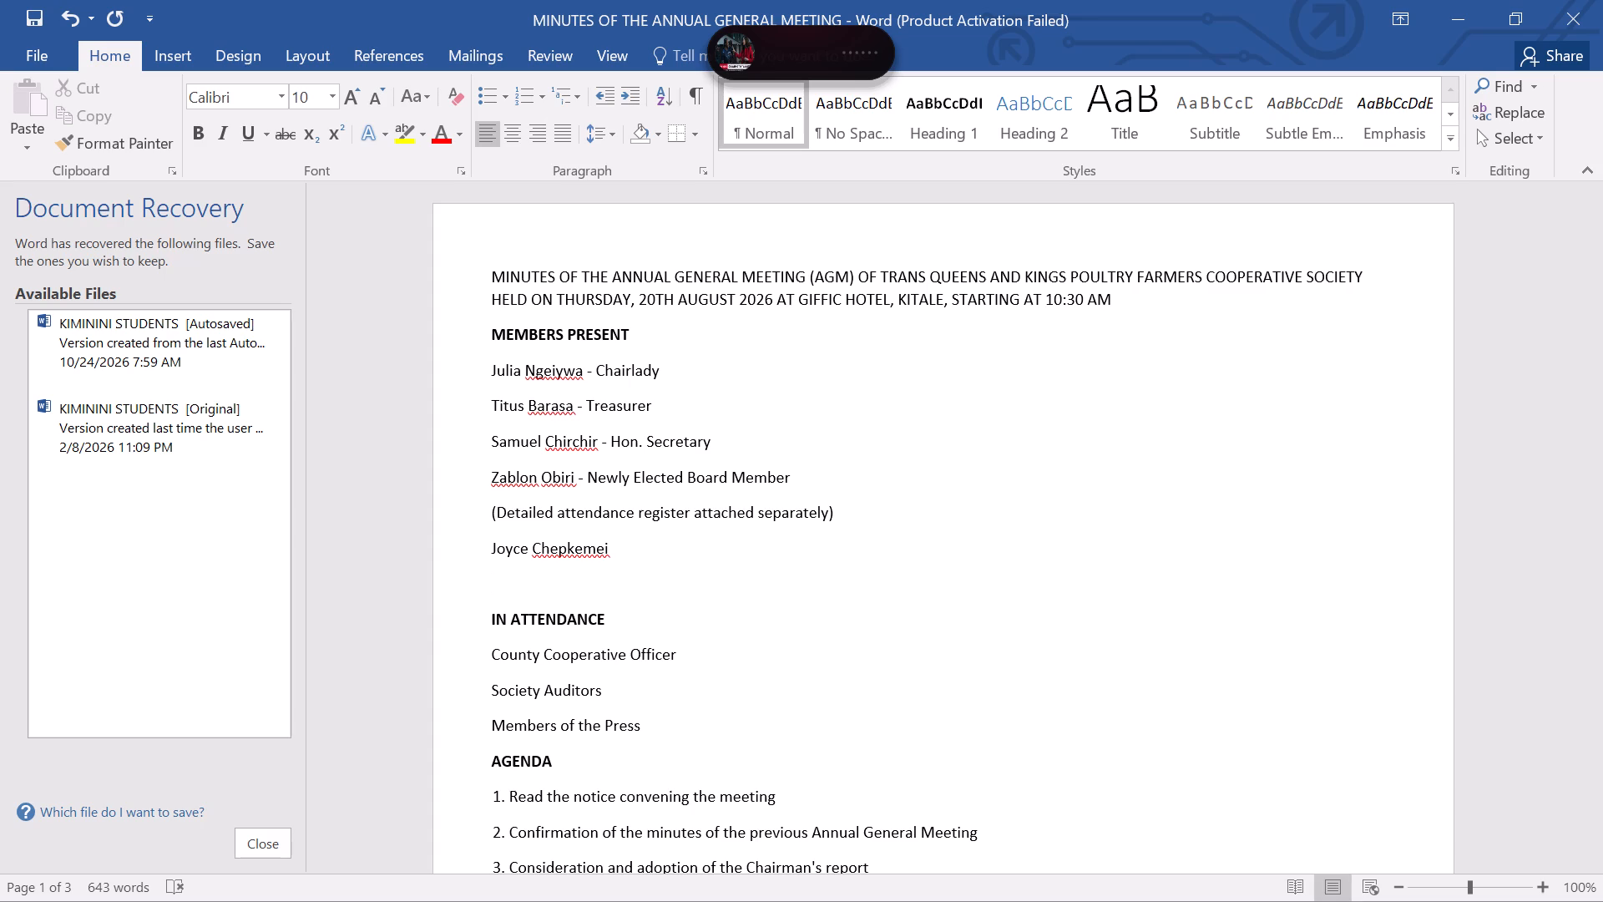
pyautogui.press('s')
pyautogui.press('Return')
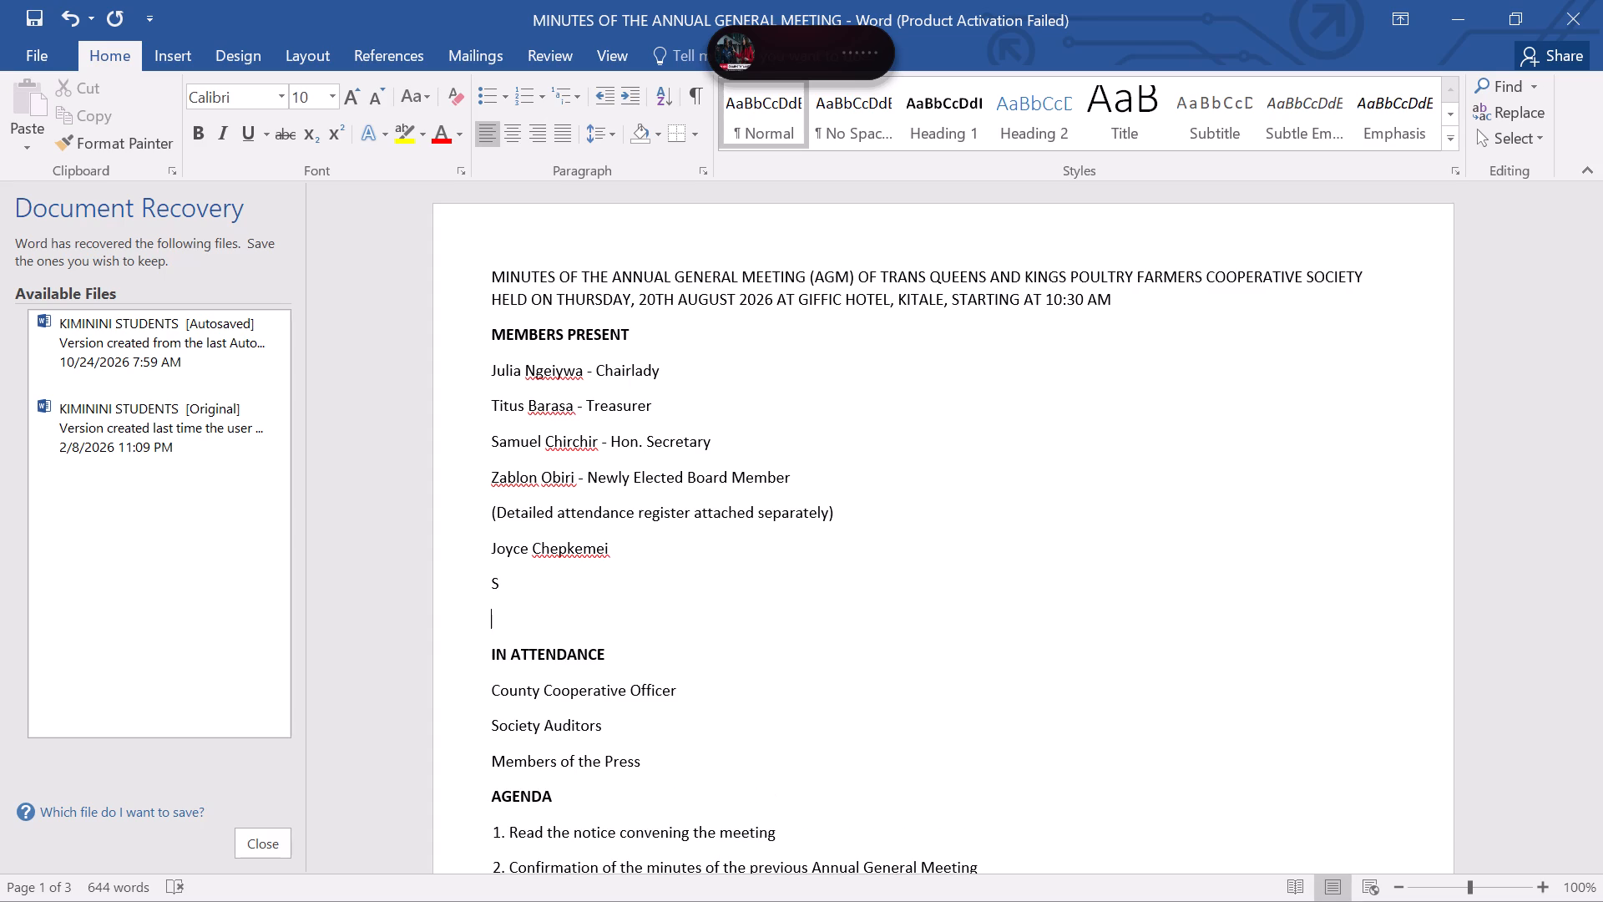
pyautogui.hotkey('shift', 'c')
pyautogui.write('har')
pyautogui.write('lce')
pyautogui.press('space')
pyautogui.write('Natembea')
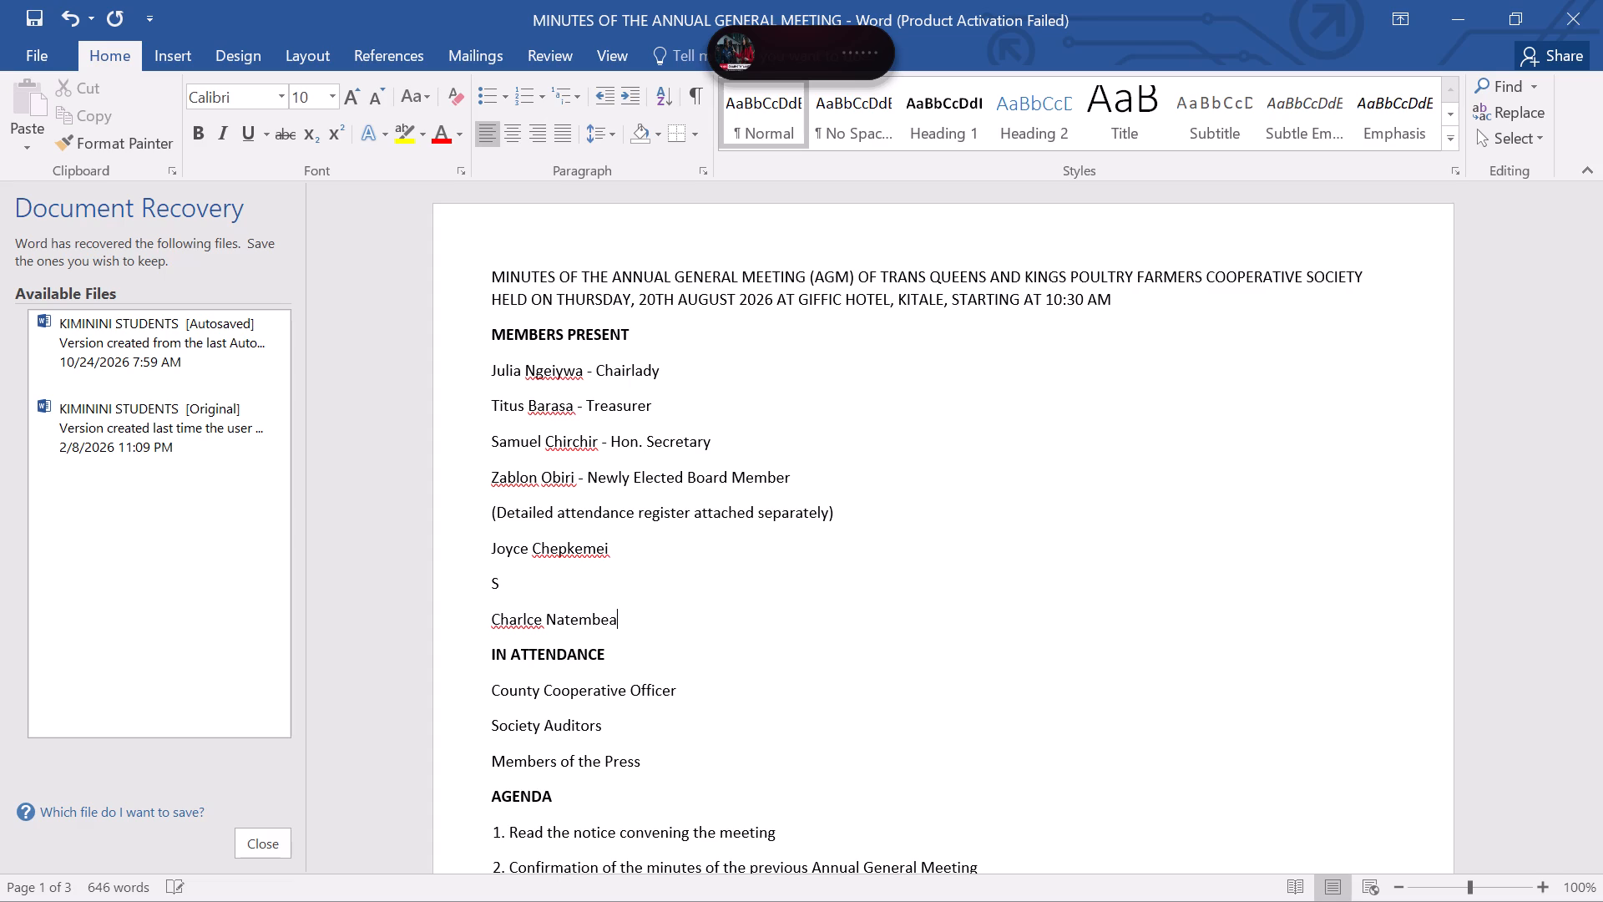
# Correct the last listed member's first name to Charles and insert a y before the final a of the surname.
pyautogui.click(529, 622)
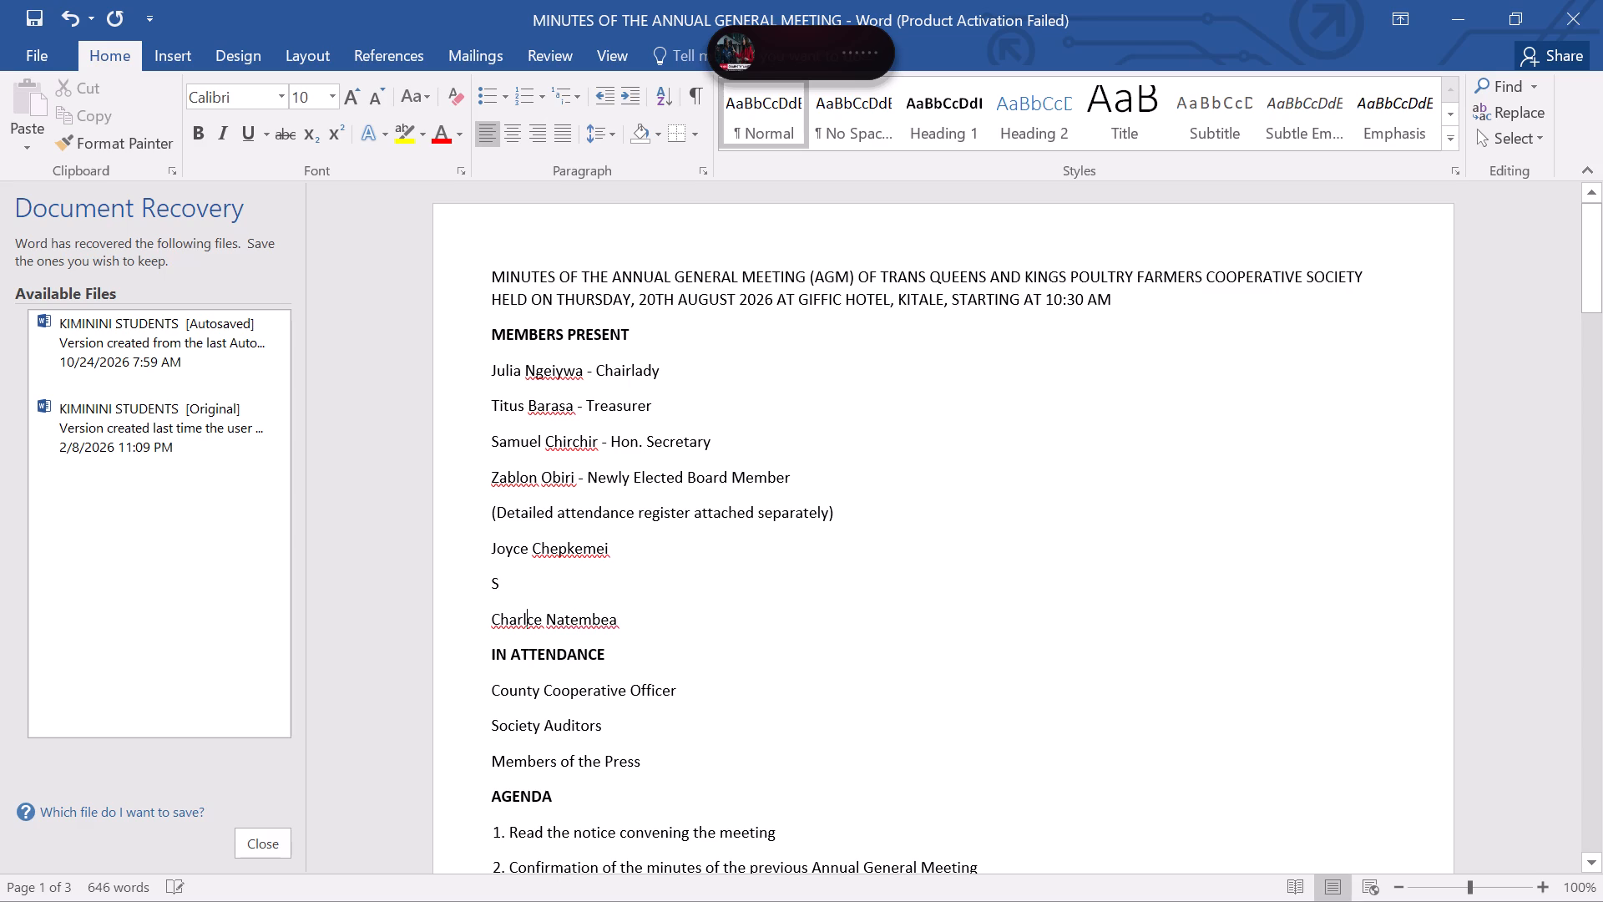
pyautogui.click(532, 622)
pyautogui.press('BackSpace')
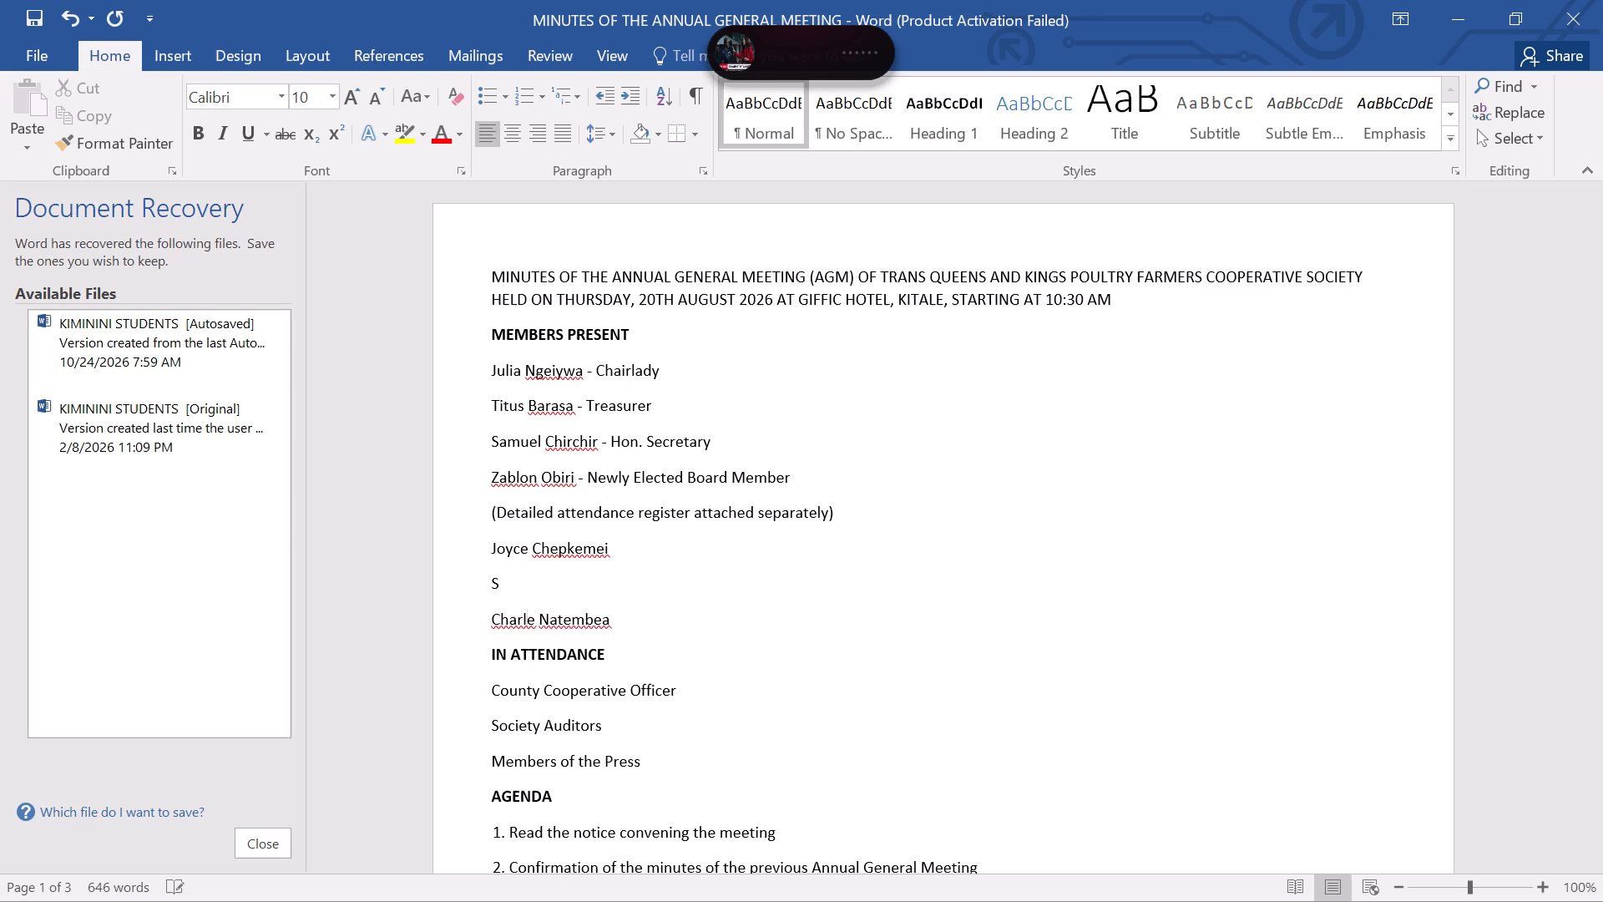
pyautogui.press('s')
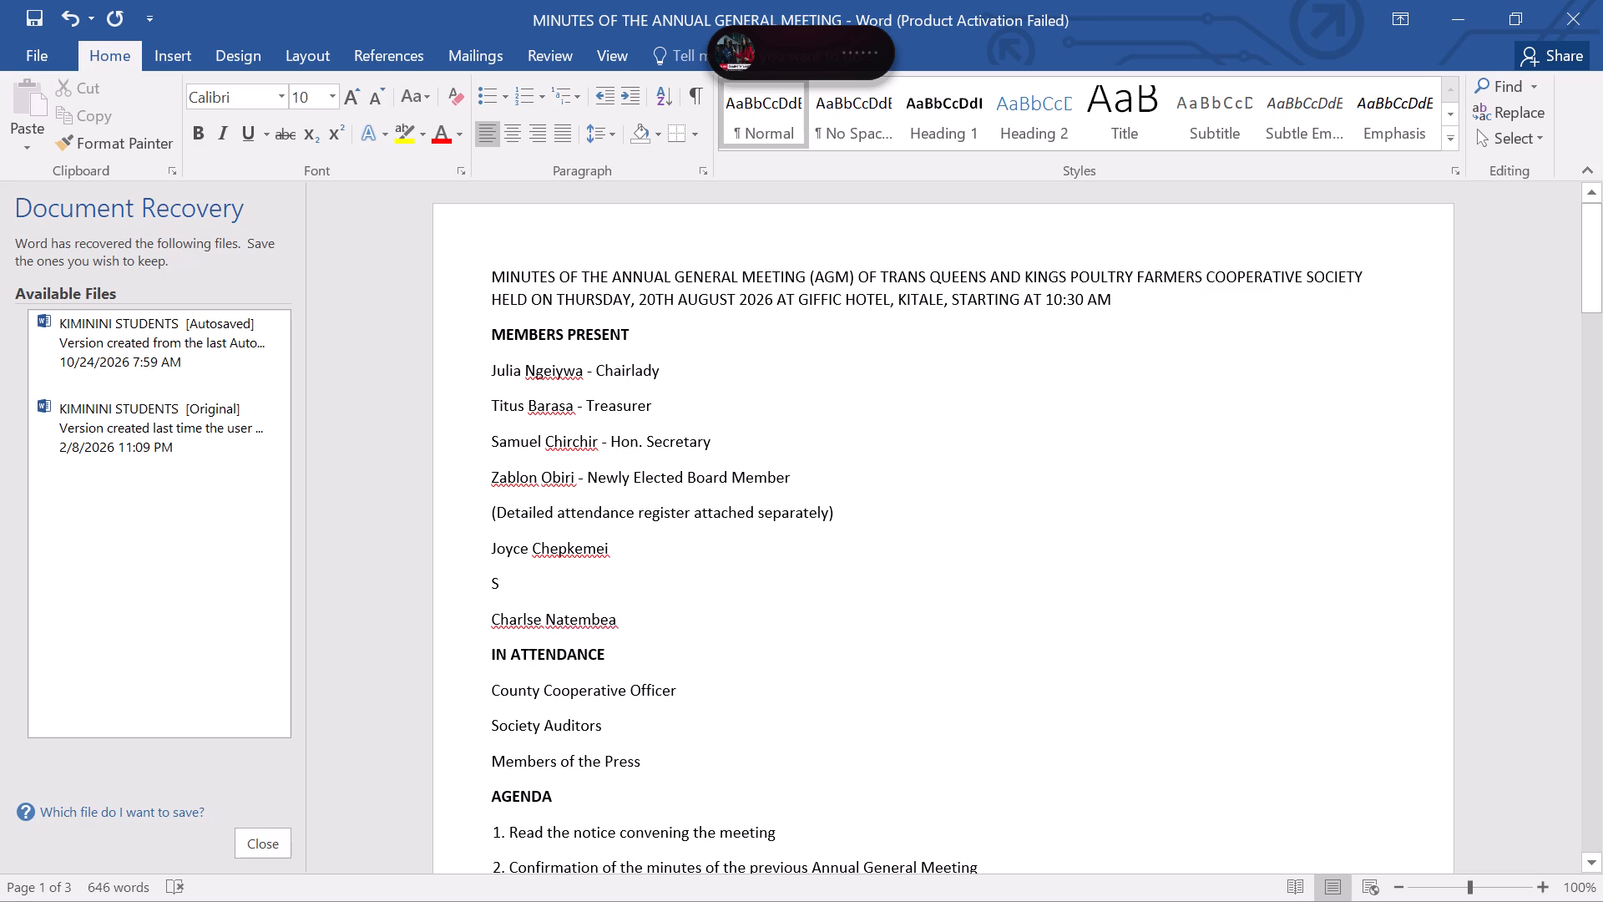
pyautogui.press('BackSpace')
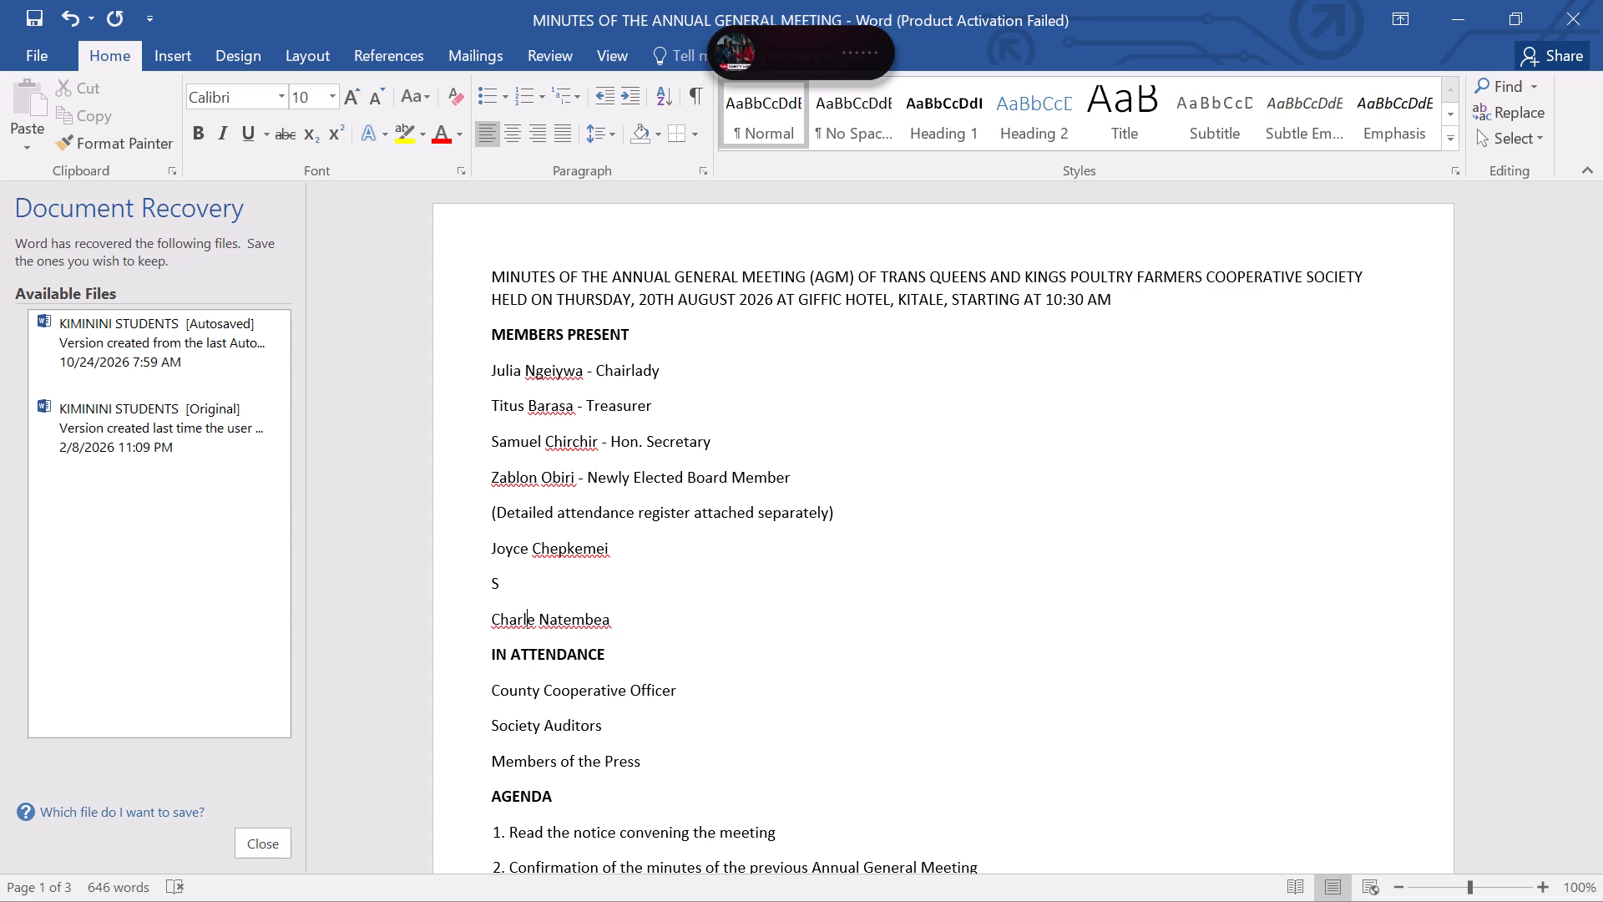
pyautogui.press('Right')
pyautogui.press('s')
pyautogui.click(611, 621)
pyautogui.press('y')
# Add the full name of the member Ezakiel on a new line below Charles's name.
pyautogui.click(641, 621)
pyautogui.press('Return')
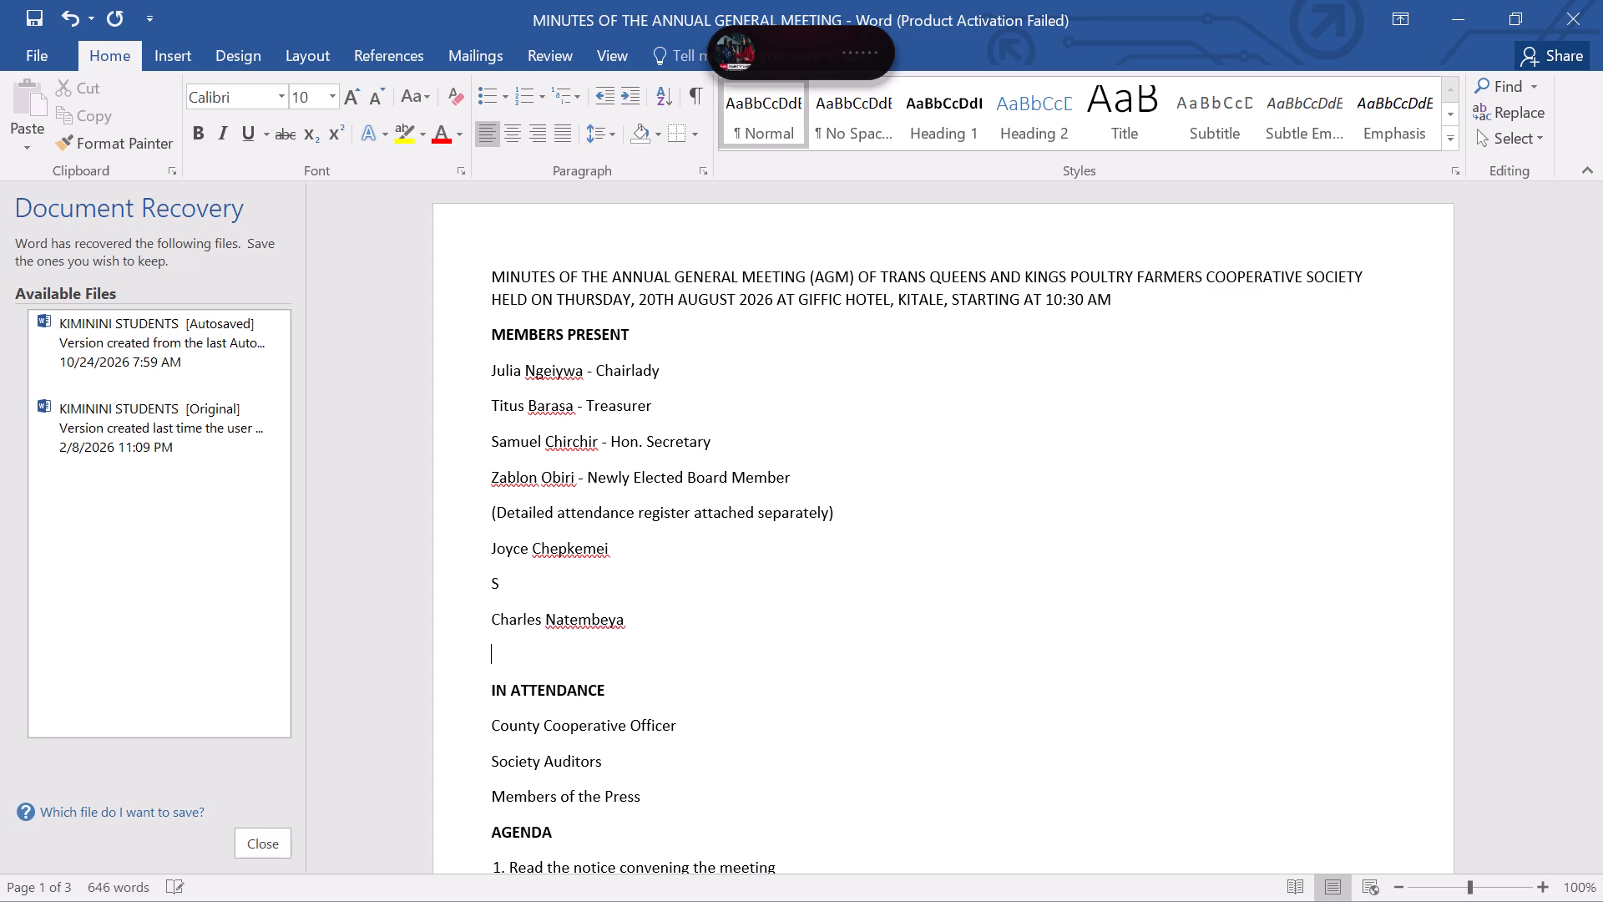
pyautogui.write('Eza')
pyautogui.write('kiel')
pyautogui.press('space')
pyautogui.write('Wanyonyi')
# Add the full name of the member Opis on a new line below Ezakiel's name.
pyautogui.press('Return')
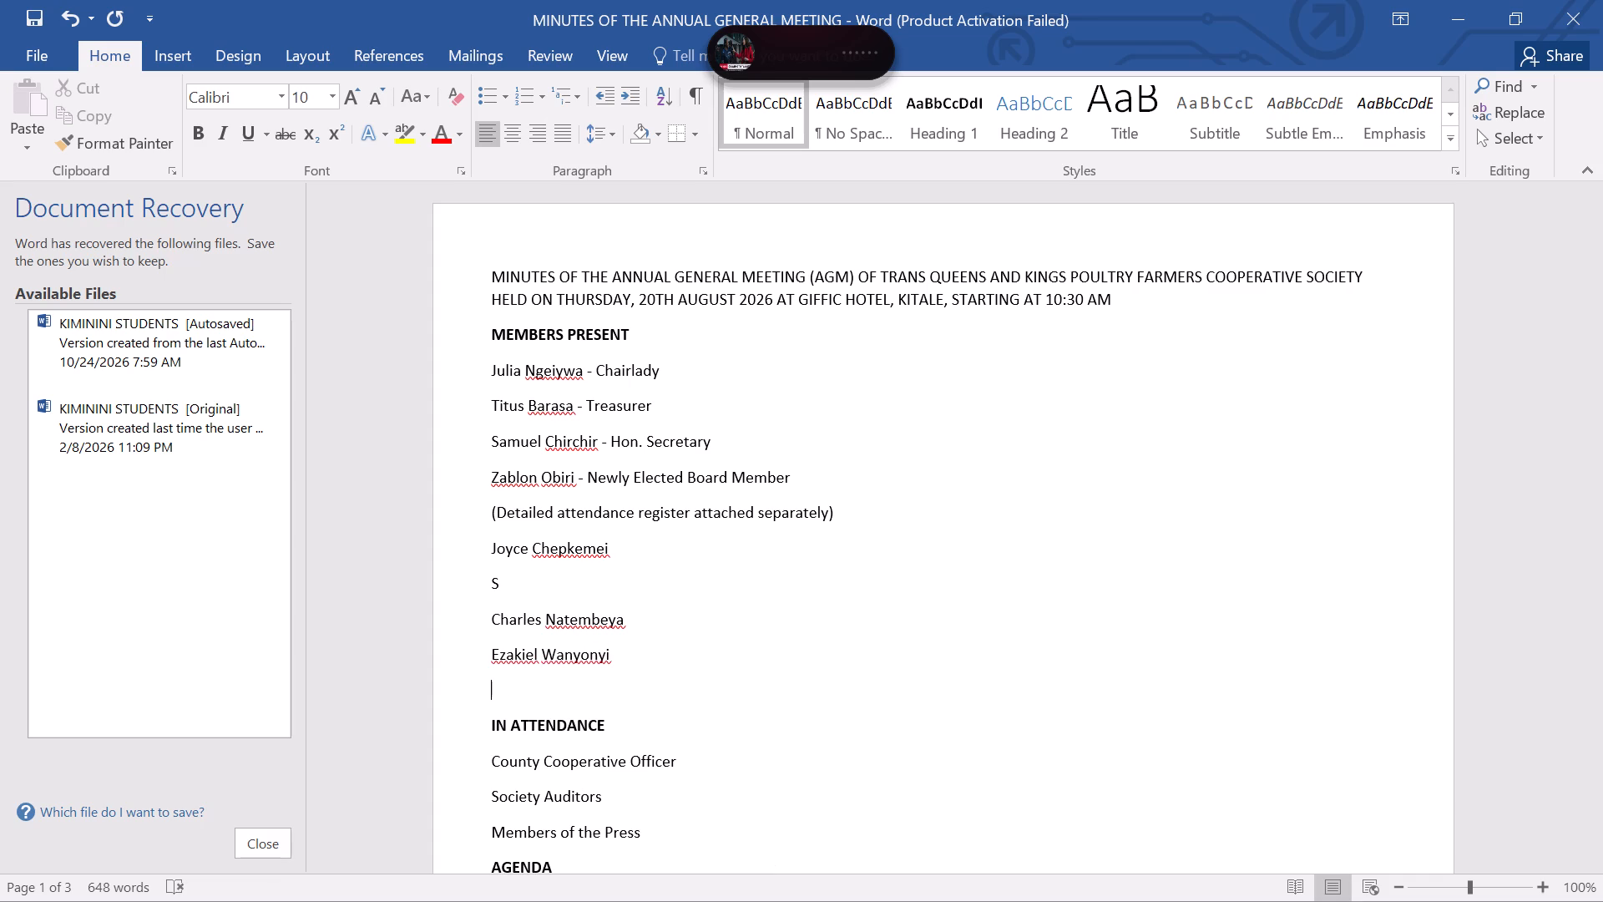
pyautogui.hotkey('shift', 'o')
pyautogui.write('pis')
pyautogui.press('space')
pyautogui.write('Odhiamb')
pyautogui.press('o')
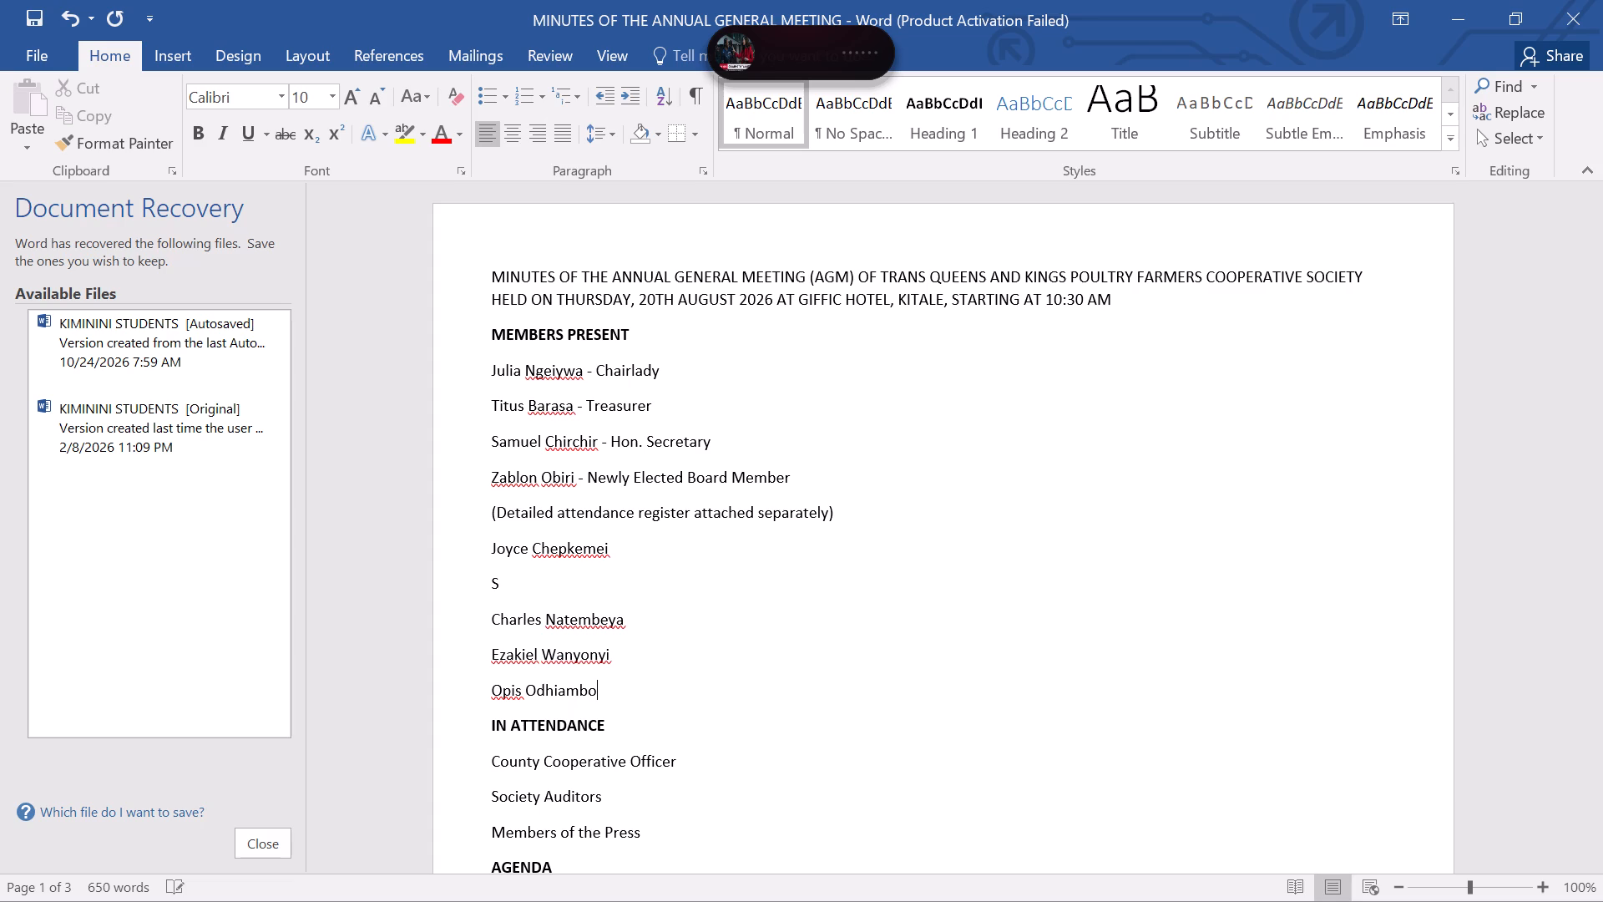
# Add the full name of the member Amos on a new line below Opis's name.
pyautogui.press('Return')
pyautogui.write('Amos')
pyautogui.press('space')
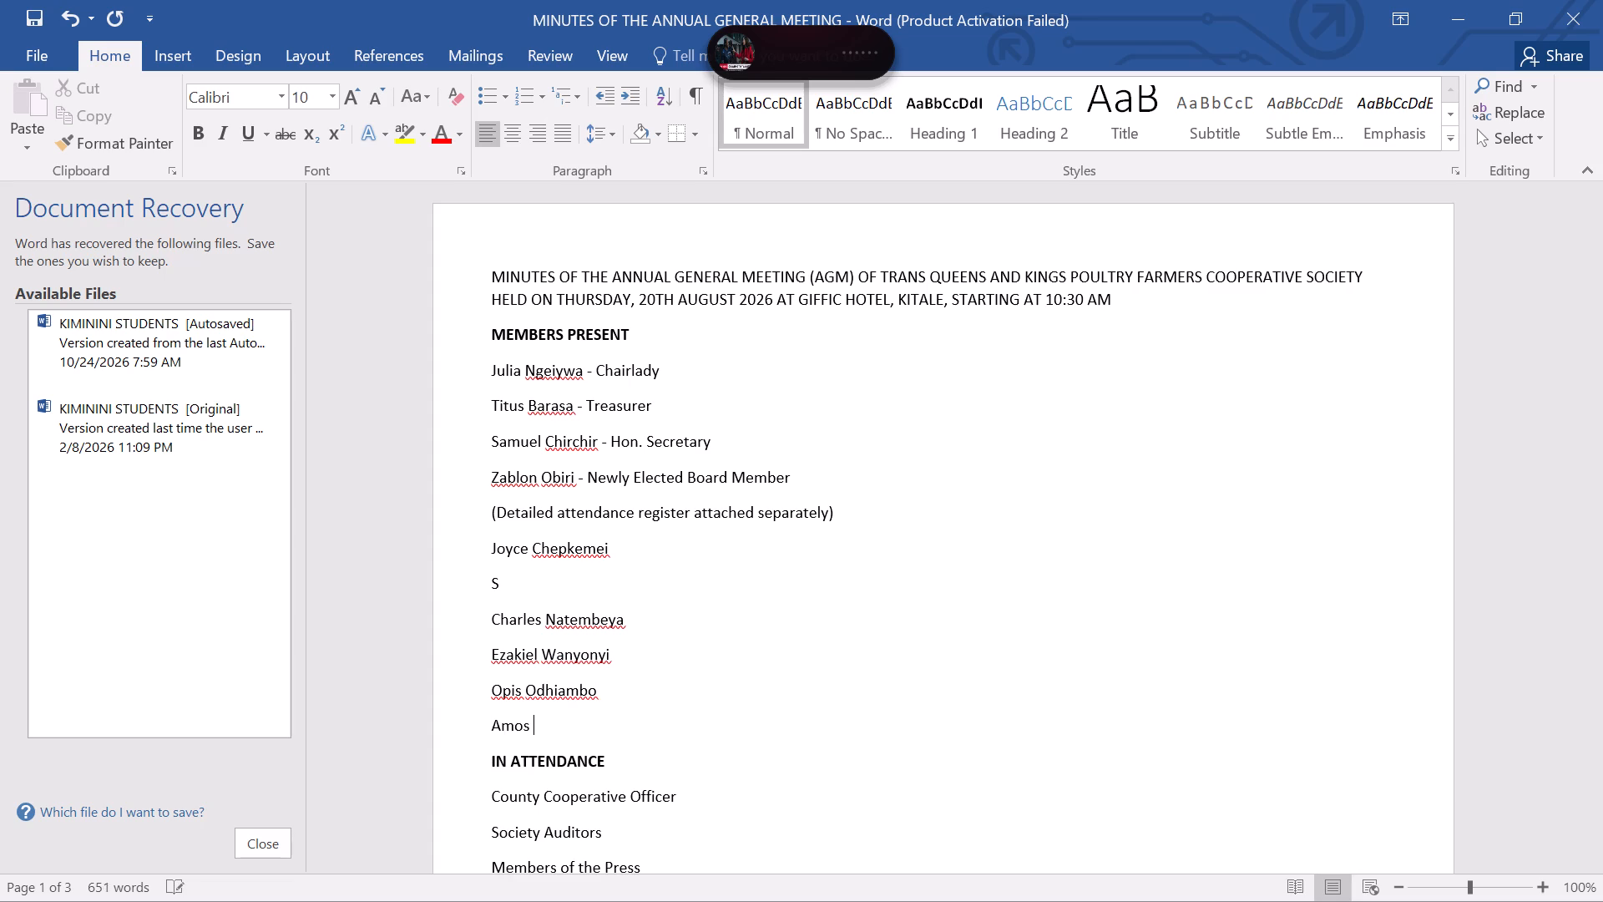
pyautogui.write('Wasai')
# Add the full name of the member Cecilia on a new line below Amos's name.
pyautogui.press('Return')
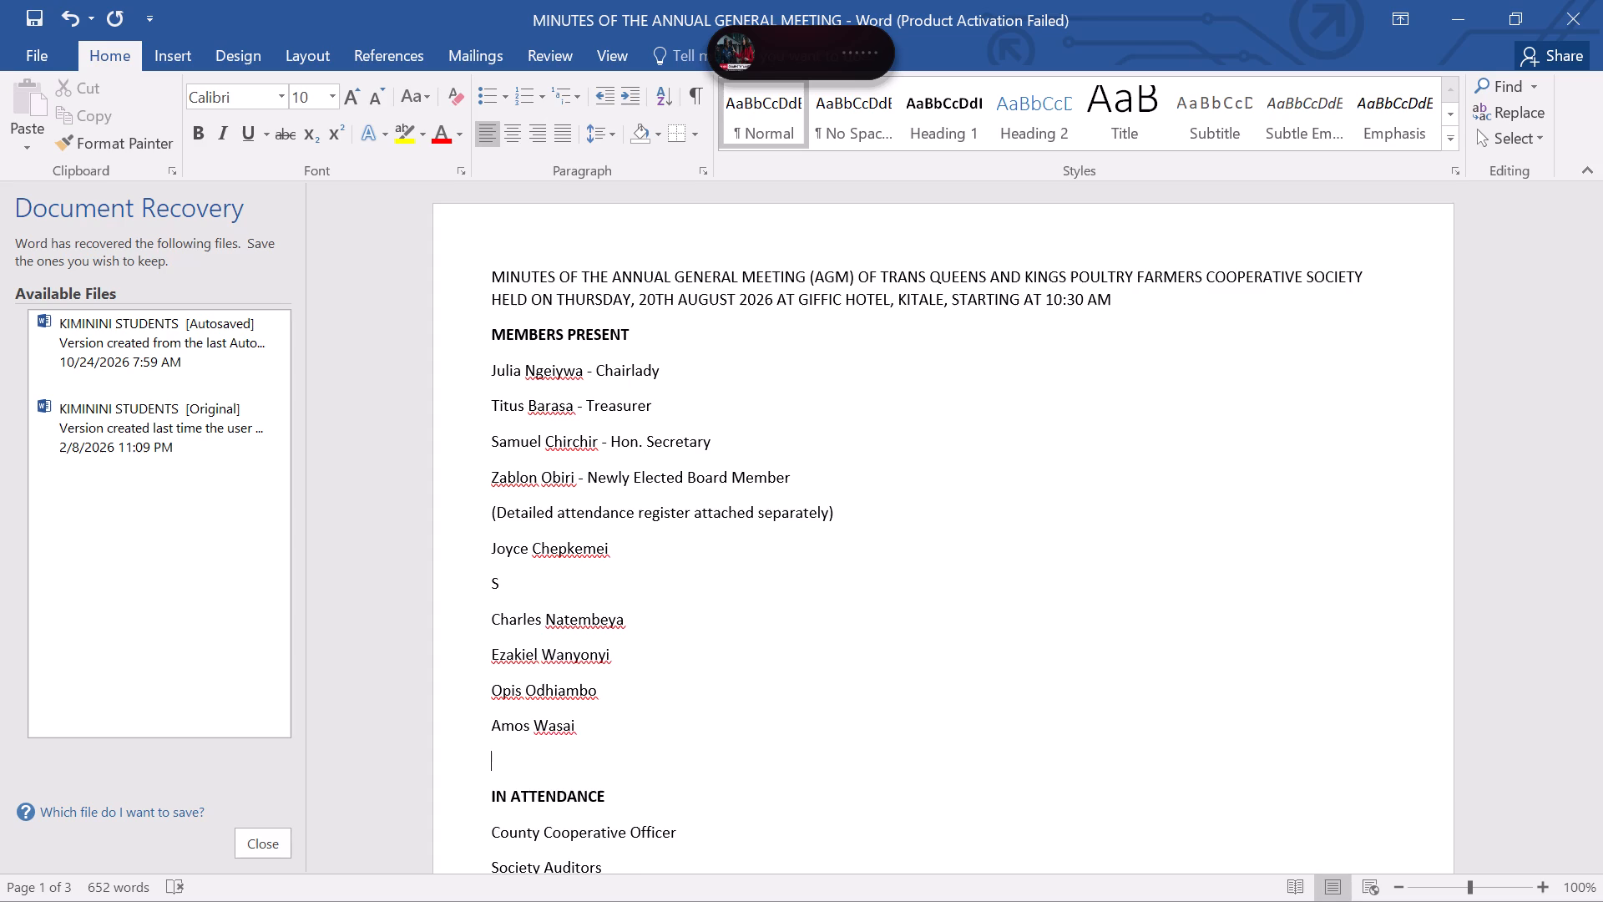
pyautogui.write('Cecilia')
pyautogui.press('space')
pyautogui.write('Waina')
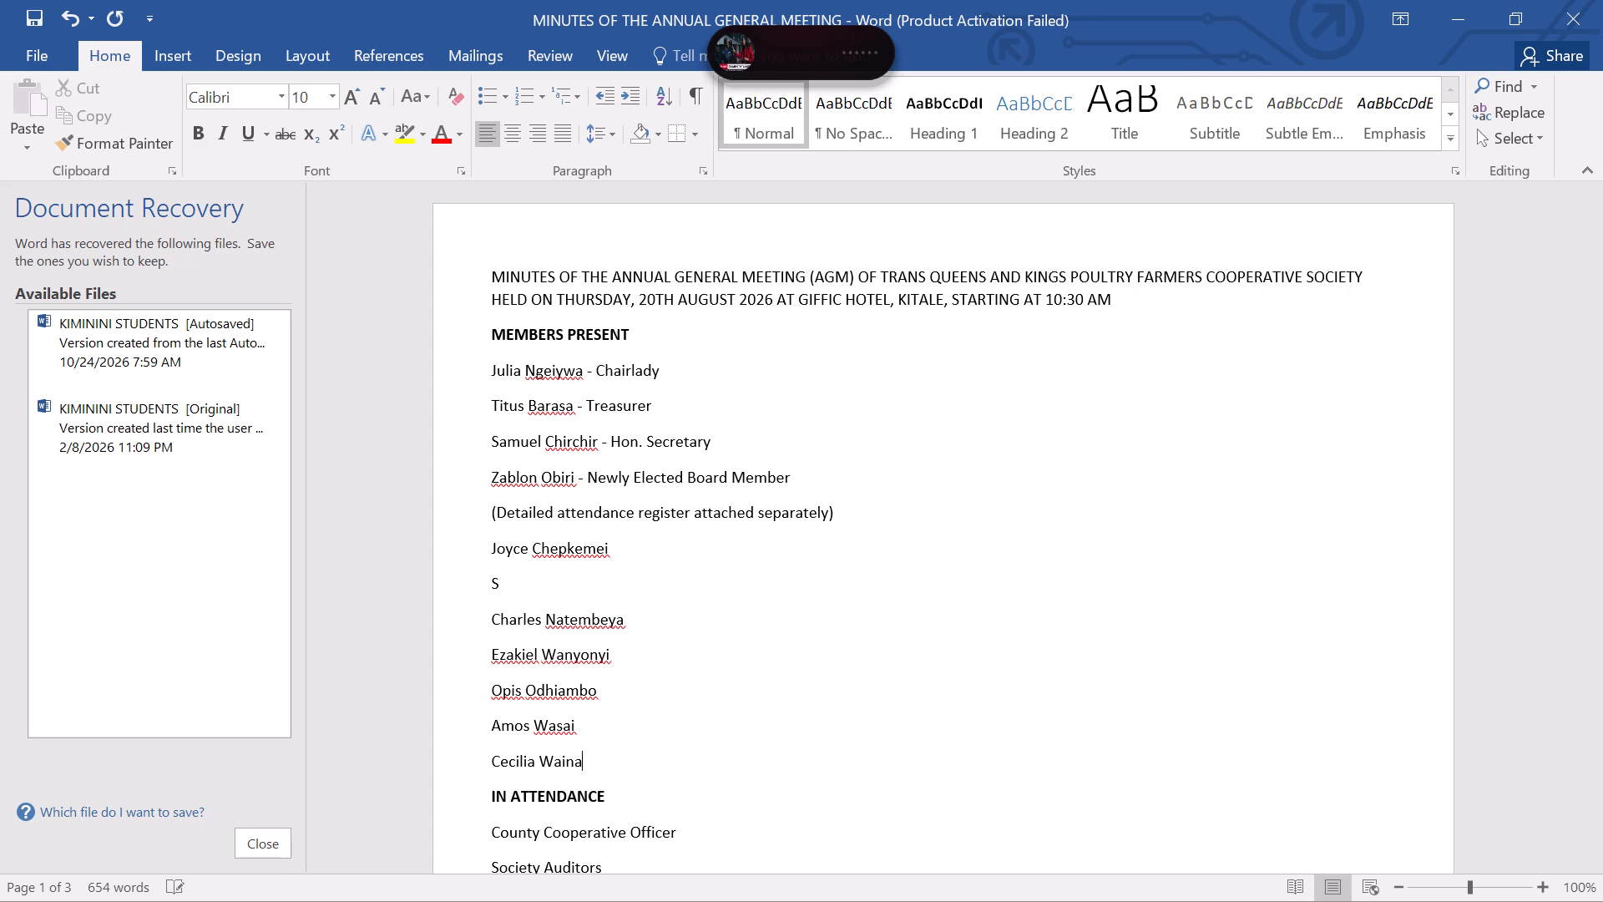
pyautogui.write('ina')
# Add the full name of the member Sydney below Cecilia's name, followed by an empty line before IN ATTENDANCE.
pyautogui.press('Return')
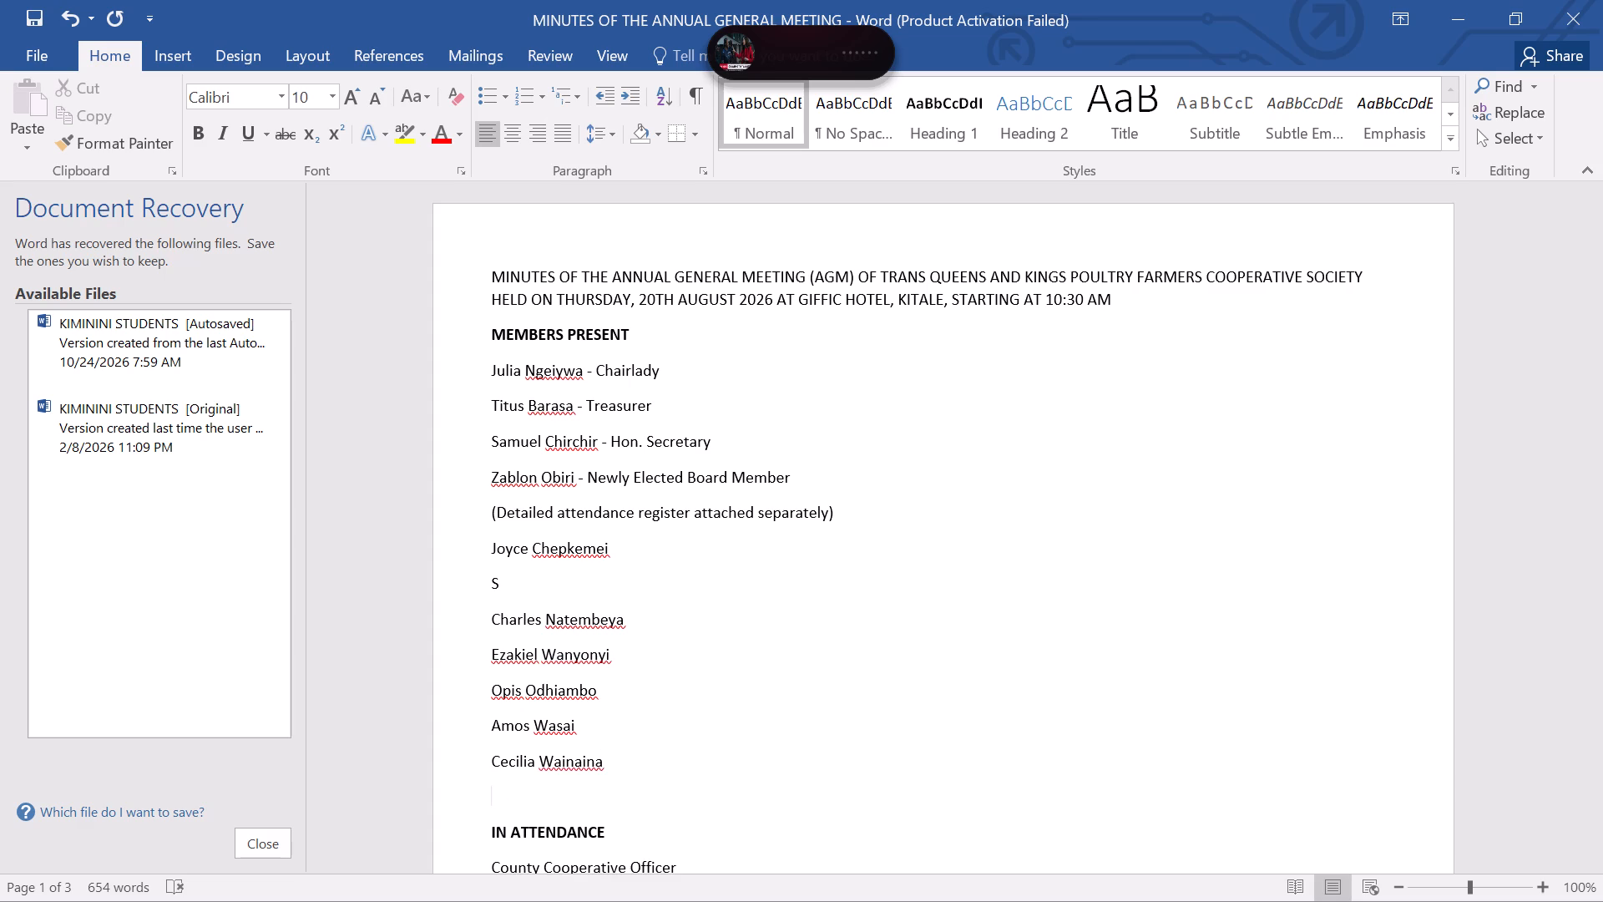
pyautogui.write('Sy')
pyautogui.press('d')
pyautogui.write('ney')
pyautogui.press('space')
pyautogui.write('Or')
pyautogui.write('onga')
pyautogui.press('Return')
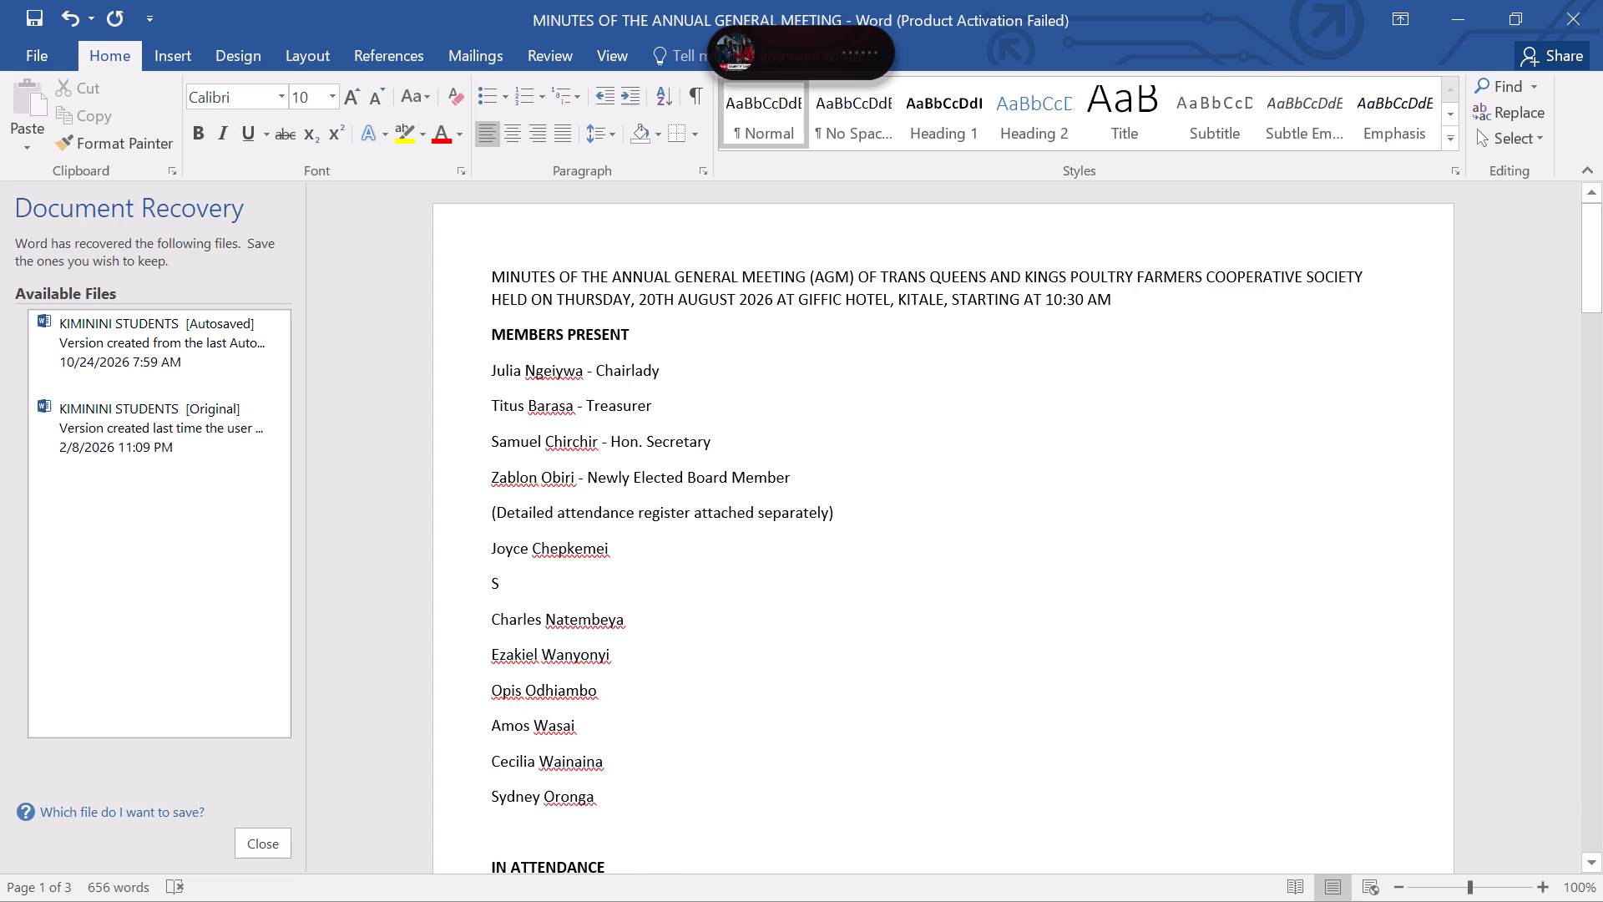
# Complete the line containing only the letter S with the full name of the member Specy.
pyautogui.click(513, 603)
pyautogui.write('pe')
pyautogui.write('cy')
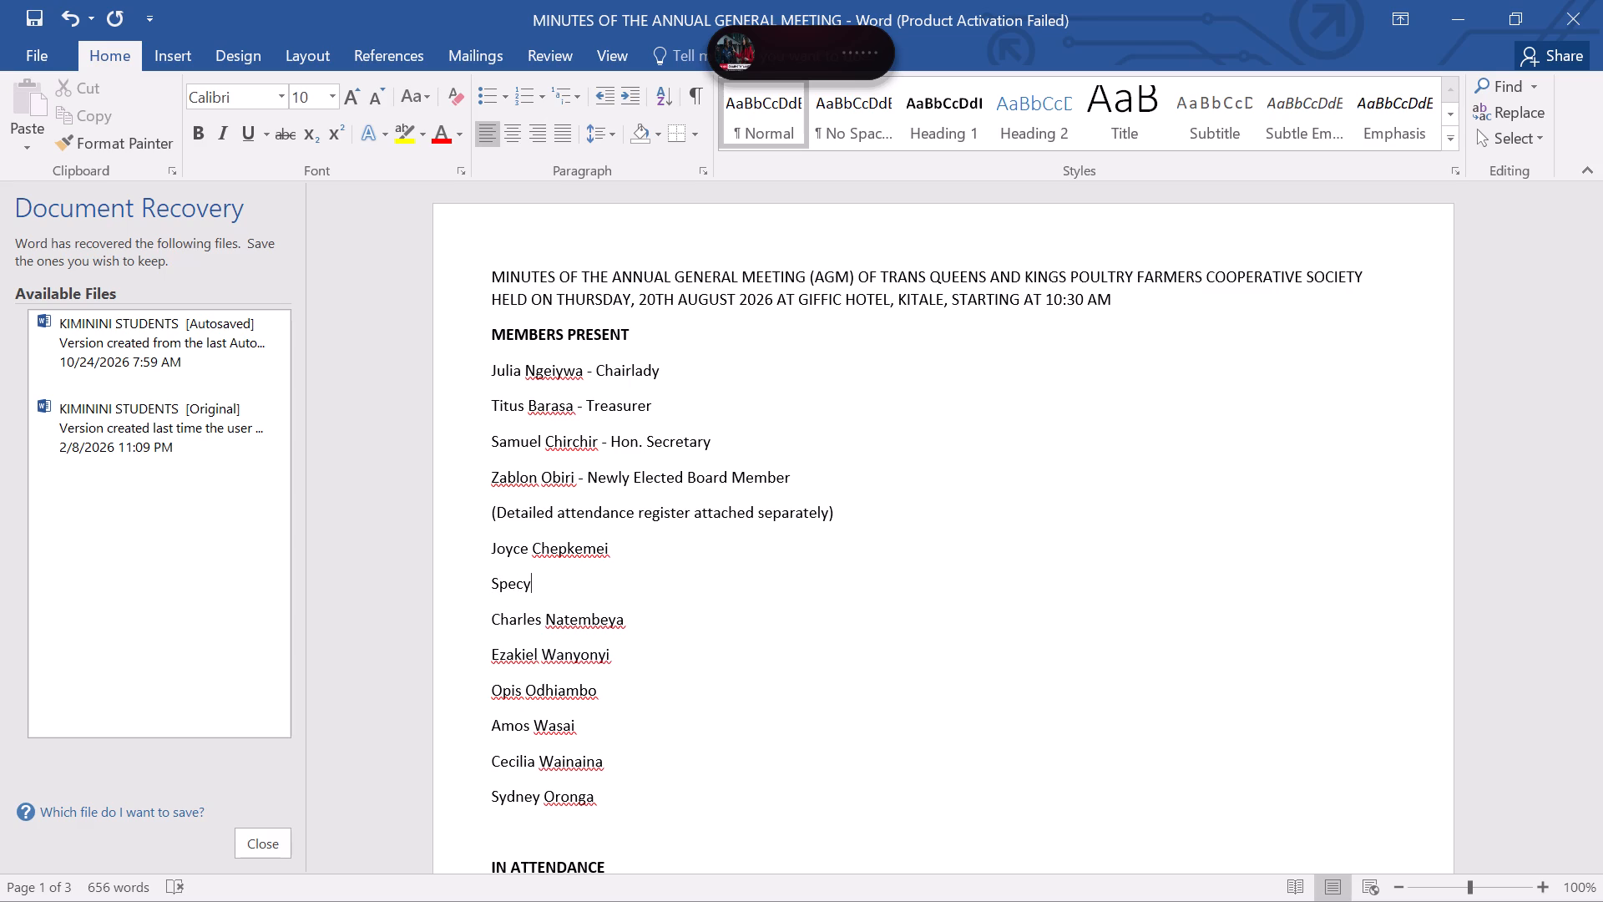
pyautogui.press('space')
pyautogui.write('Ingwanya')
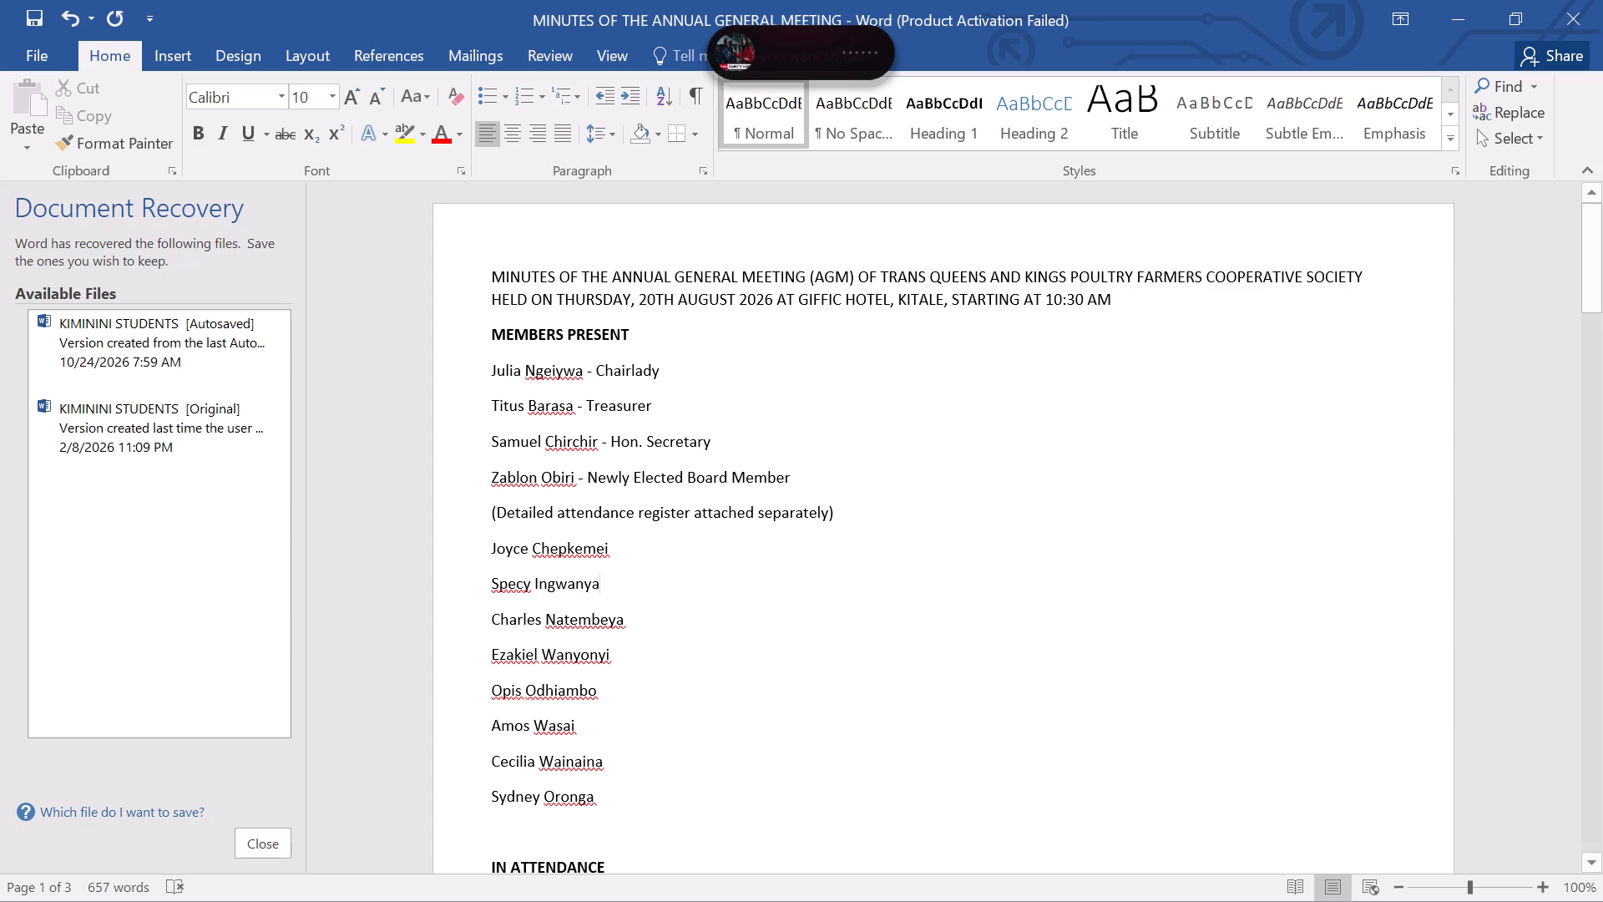
# Review the MEMBERS PRESENT names one by one, and skim the minutes through to the signature lines.
pyautogui.click(523, 374)
pyautogui.click(523, 410)
pyautogui.click(520, 440)
pyautogui.click(520, 484)
pyautogui.click(520, 547)
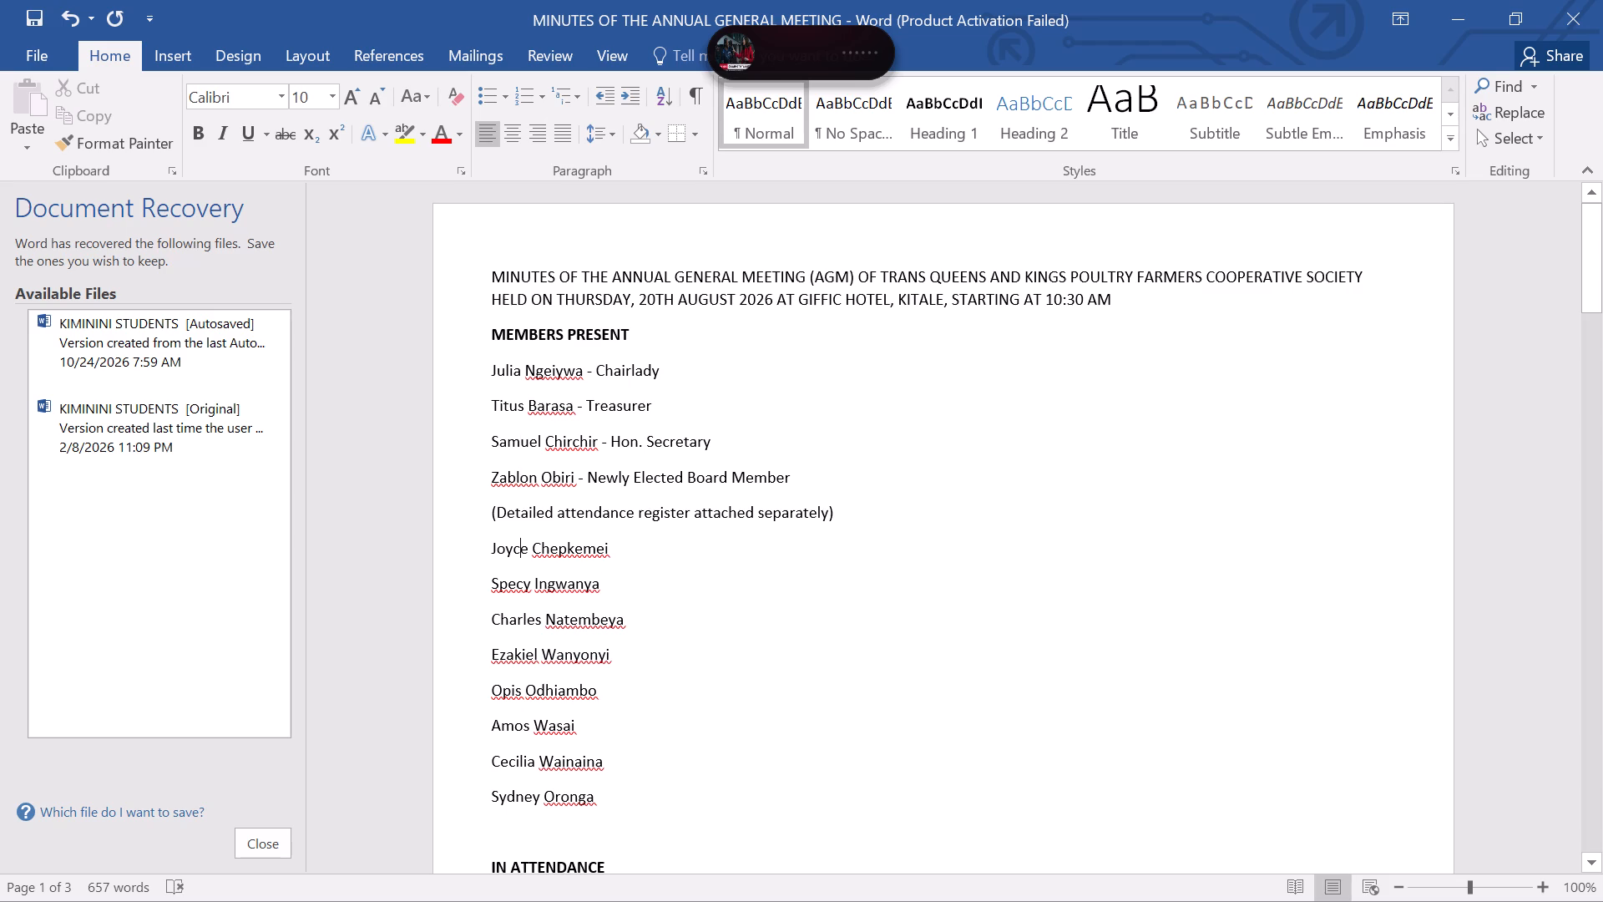
pyautogui.click(520, 585)
pyautogui.click(522, 618)
pyautogui.click(525, 663)
pyautogui.click(527, 692)
pyautogui.click(527, 732)
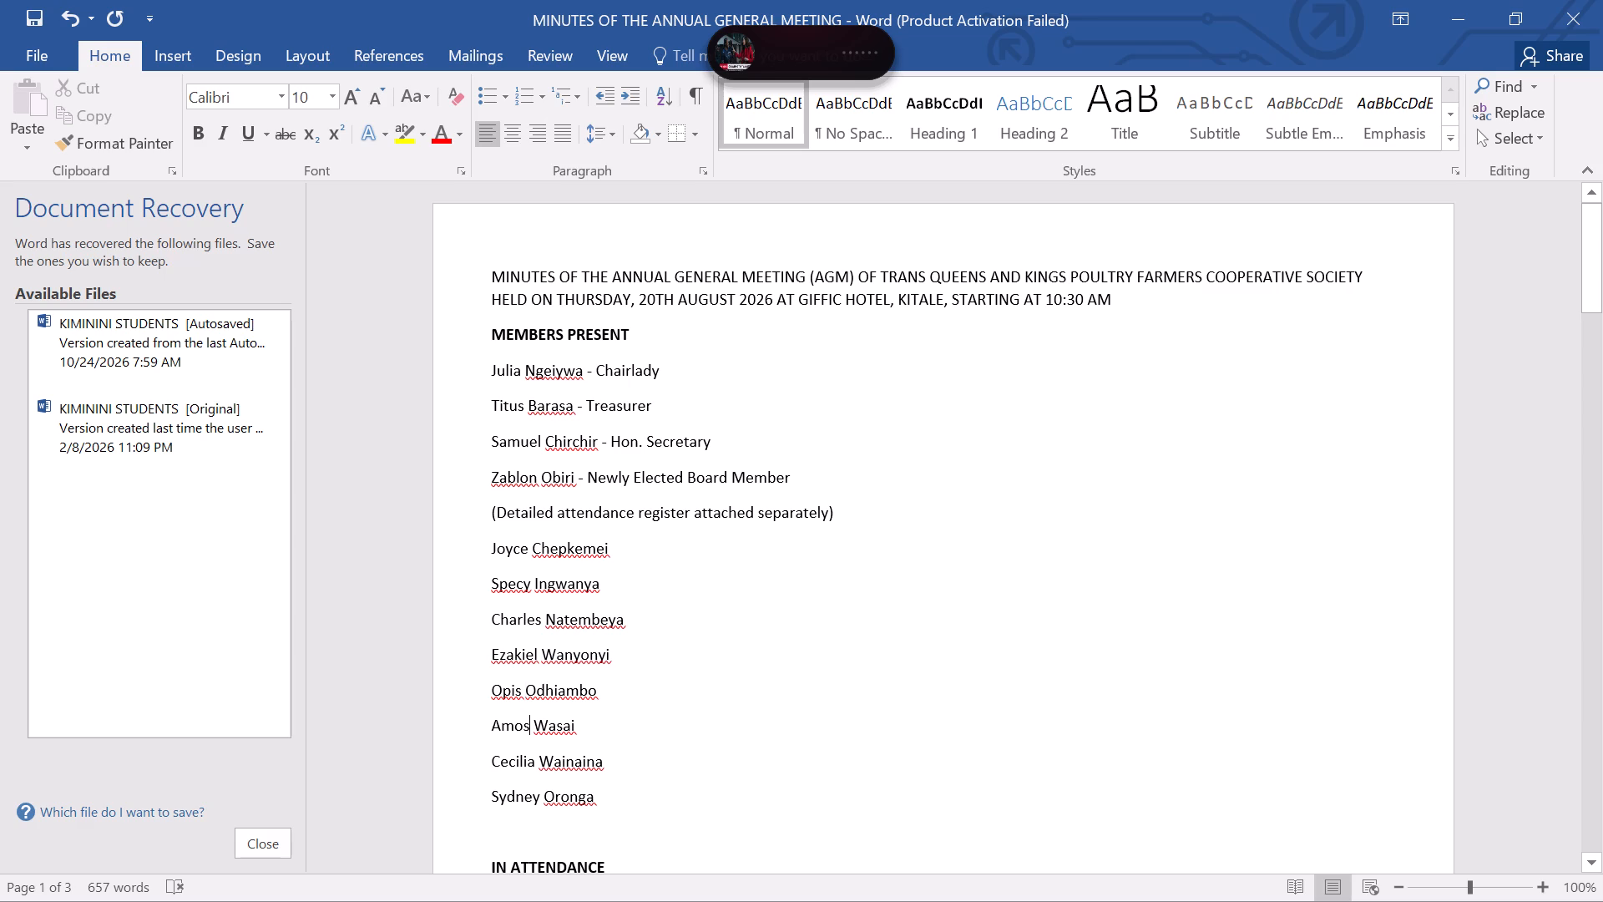
pyautogui.click(534, 771)
pyautogui.click(538, 828)
pyautogui.moveTo(1592, 271); pyautogui.dragTo(1602, 737)
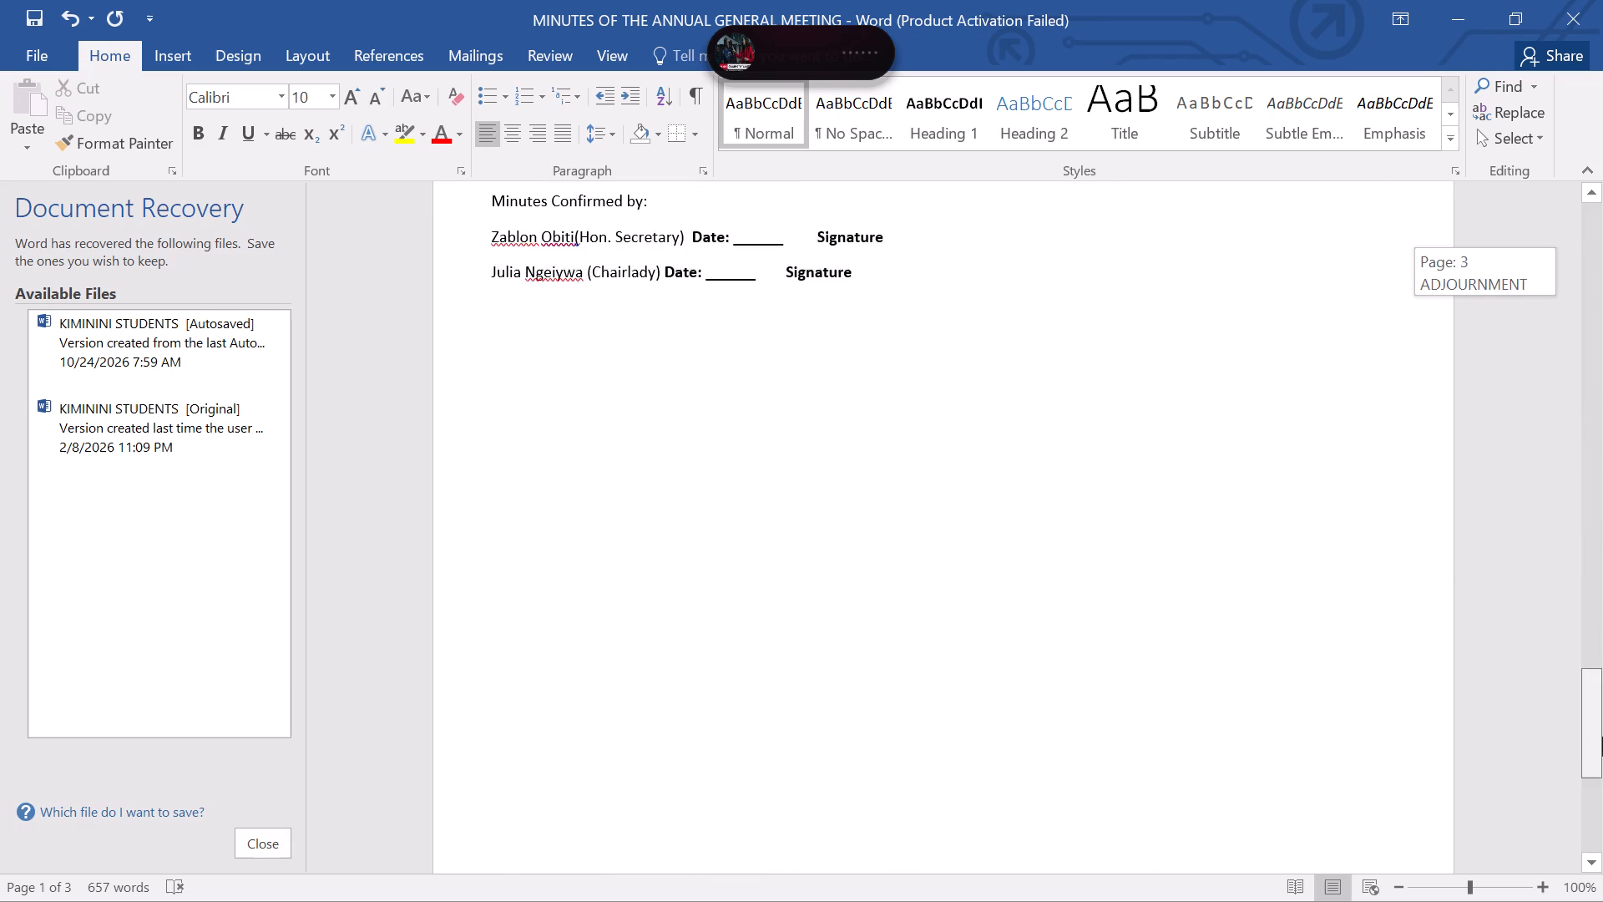
pyautogui.moveTo(1602, 737); pyautogui.dragTo(1602, 293)
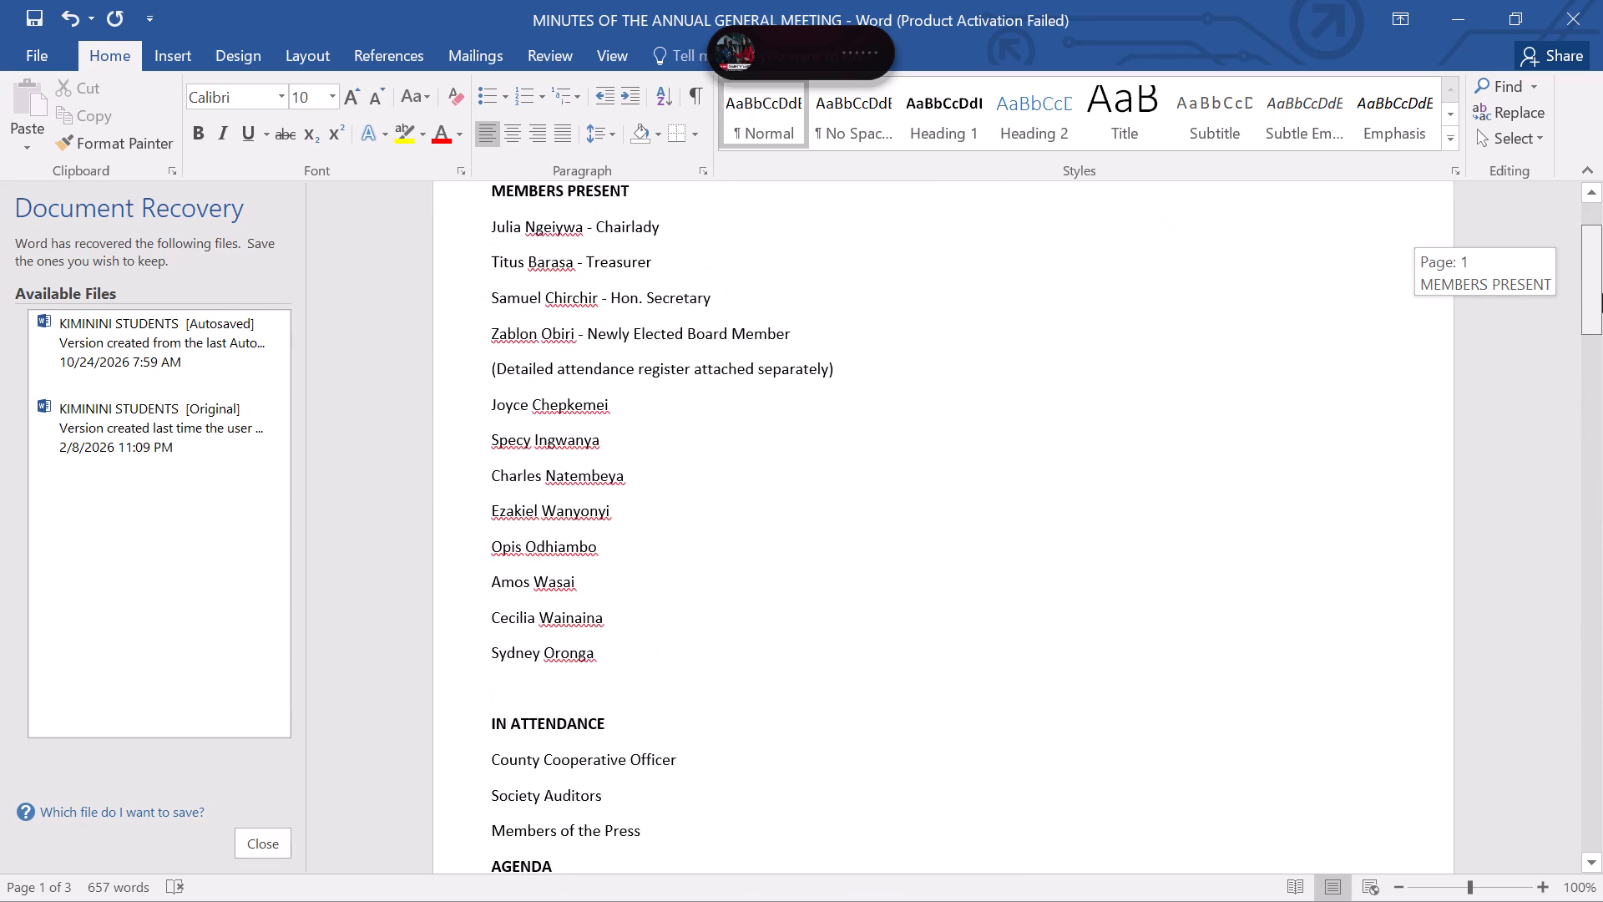
pyautogui.moveTo(1602, 293); pyautogui.dragTo(1602, 220)
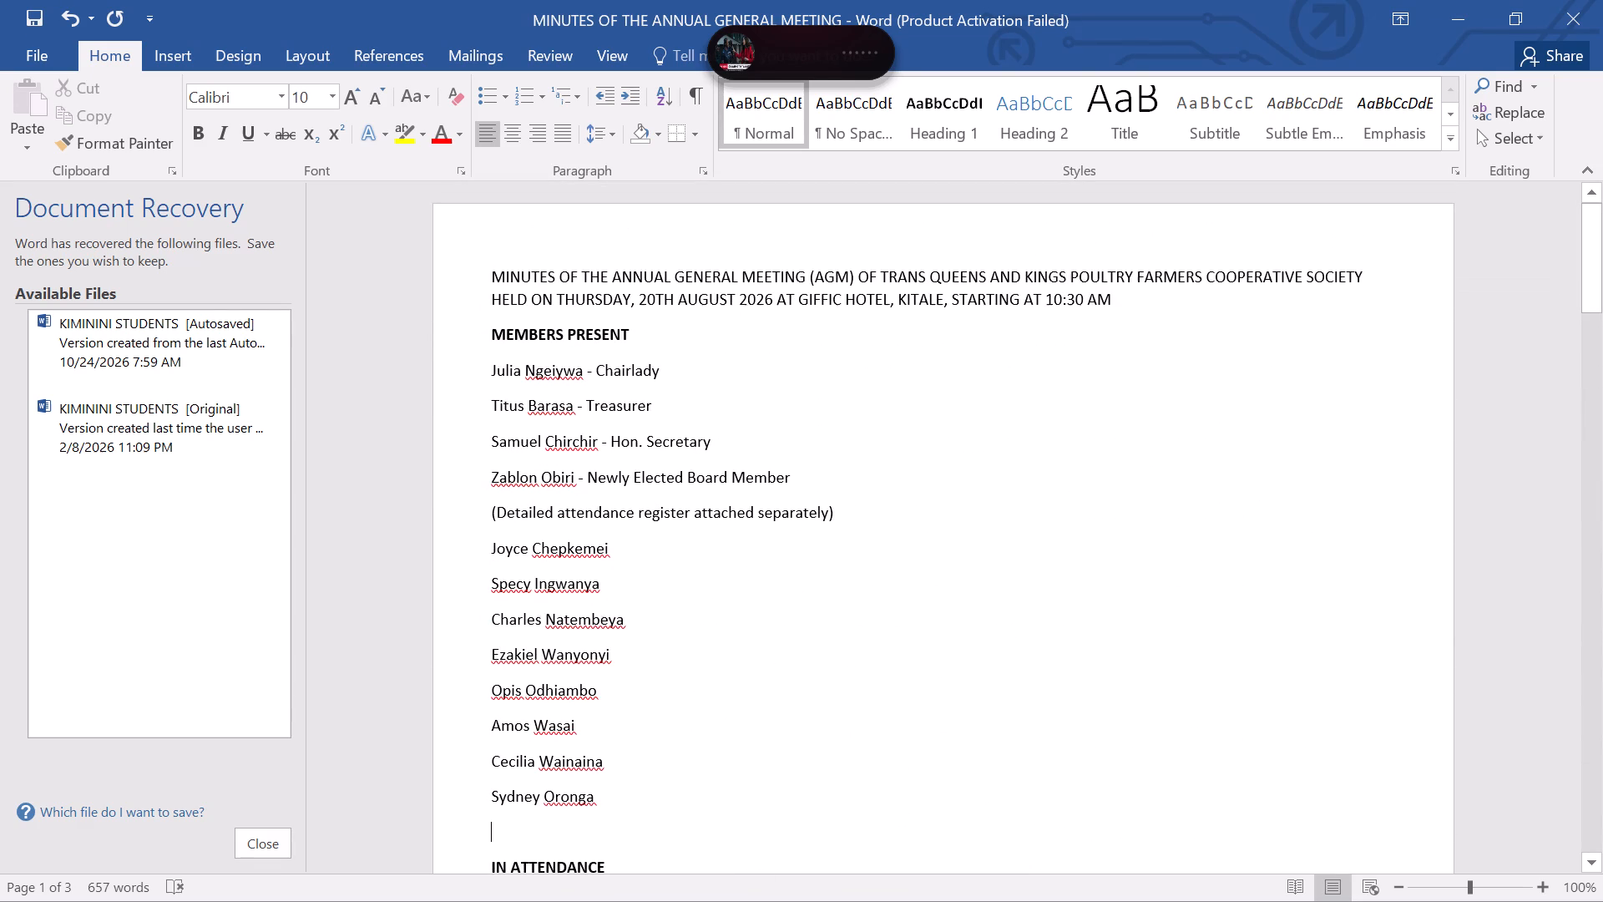
# Increase the font size of the entire document by one increment, bringing the body text to 11 pt.
pyautogui.moveTo(489, 266); pyautogui.dragTo(920, 901)
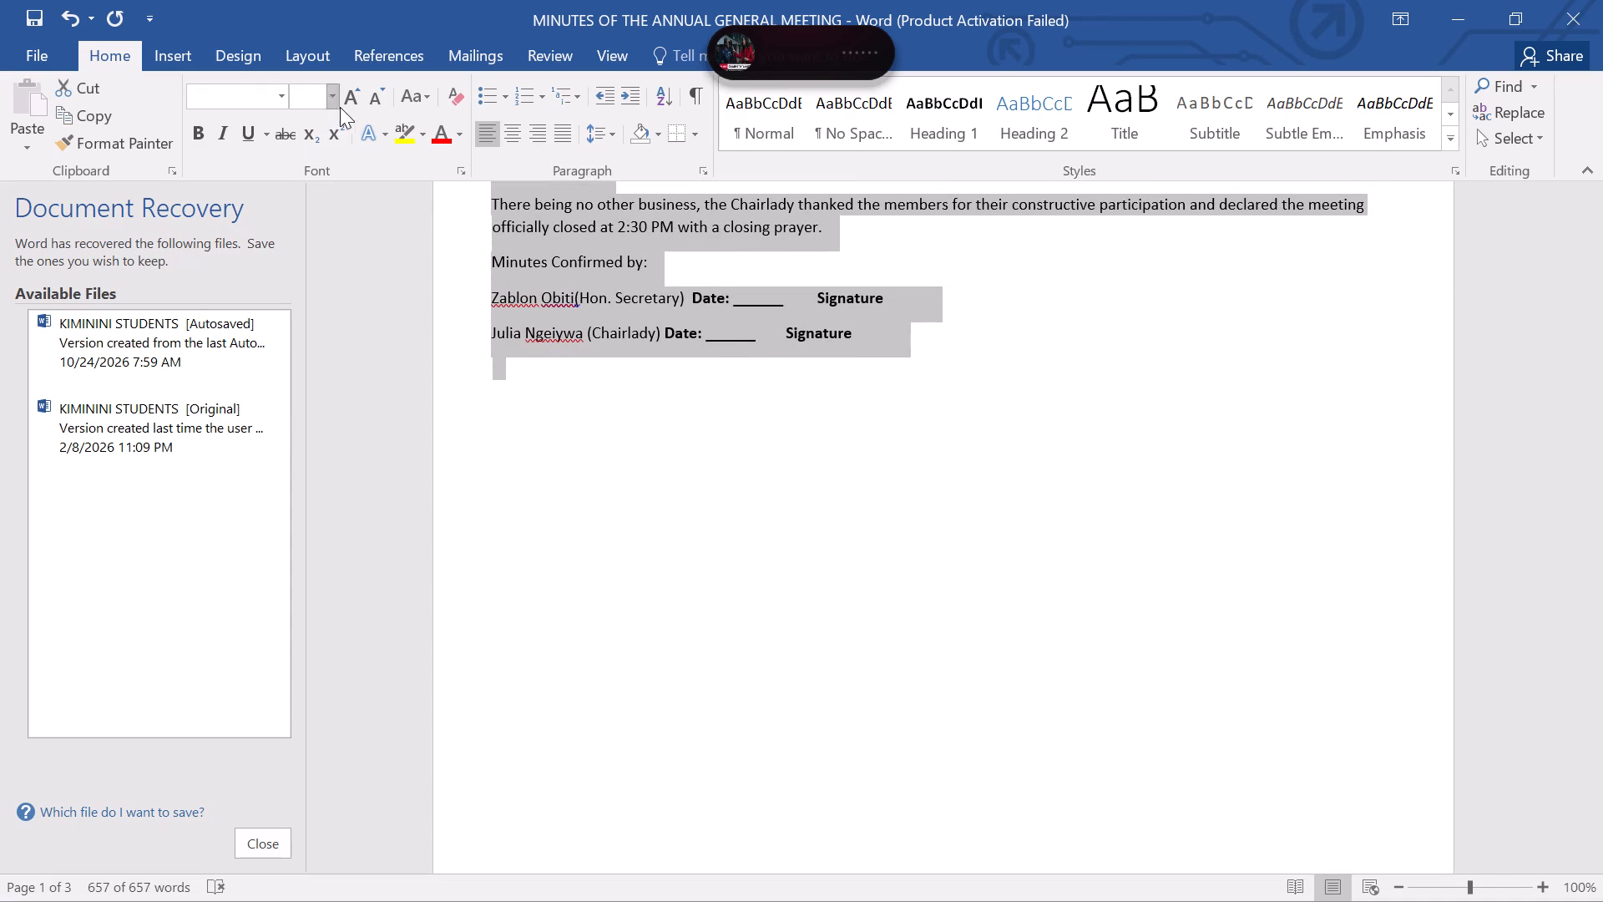
pyautogui.click(351, 97)
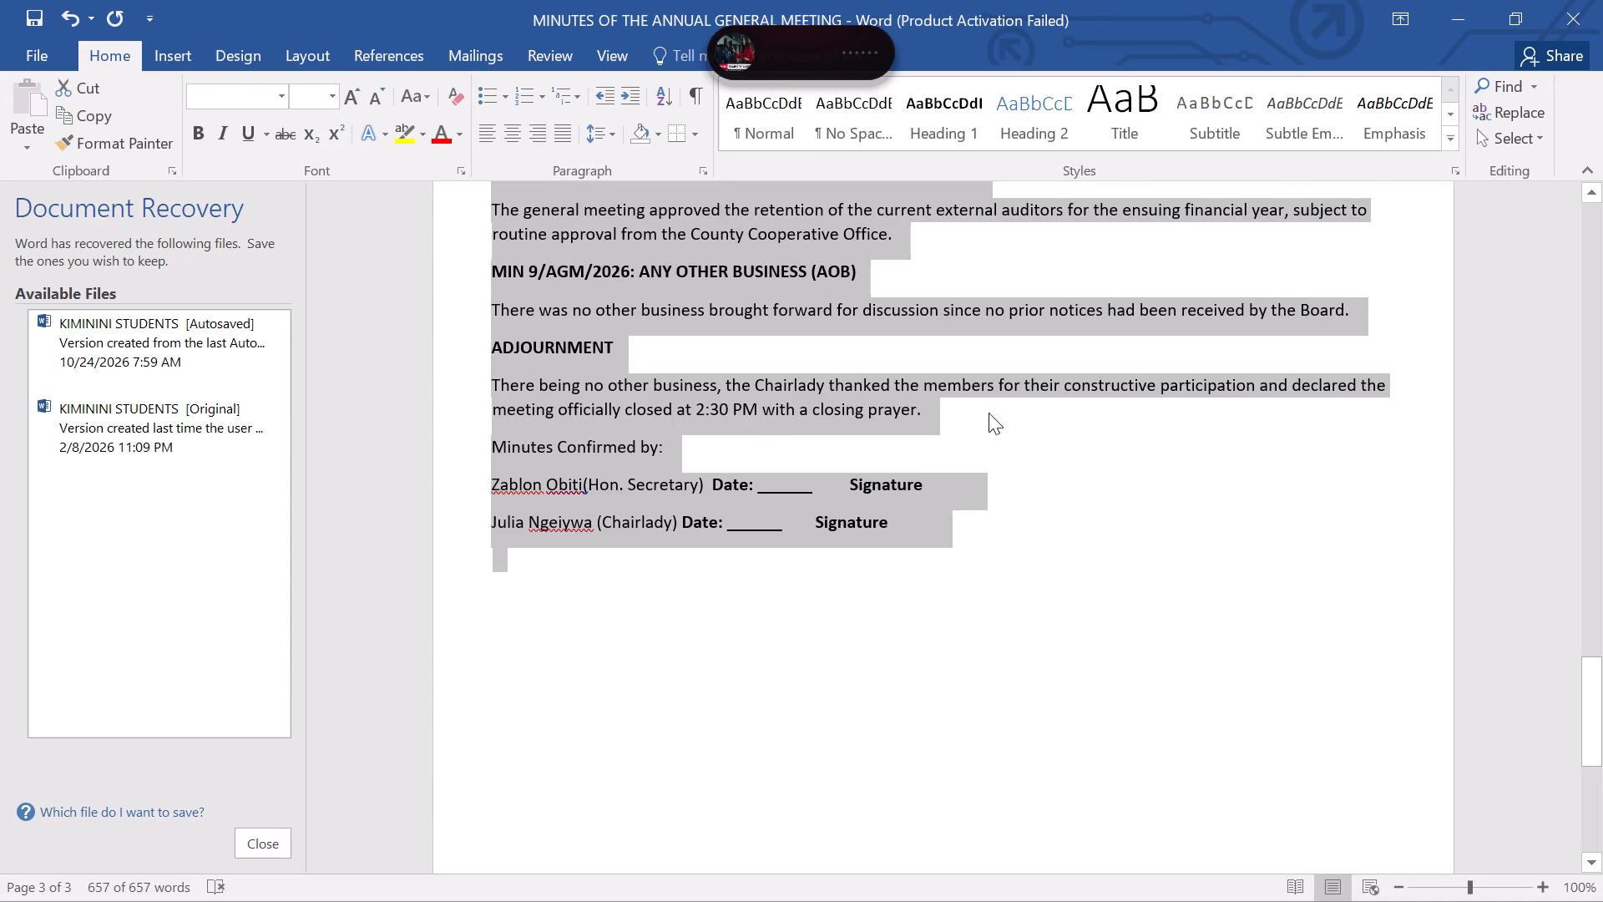
pyautogui.click(889, 408)
pyautogui.moveTo(1590, 709); pyautogui.dragTo(1588, 564)
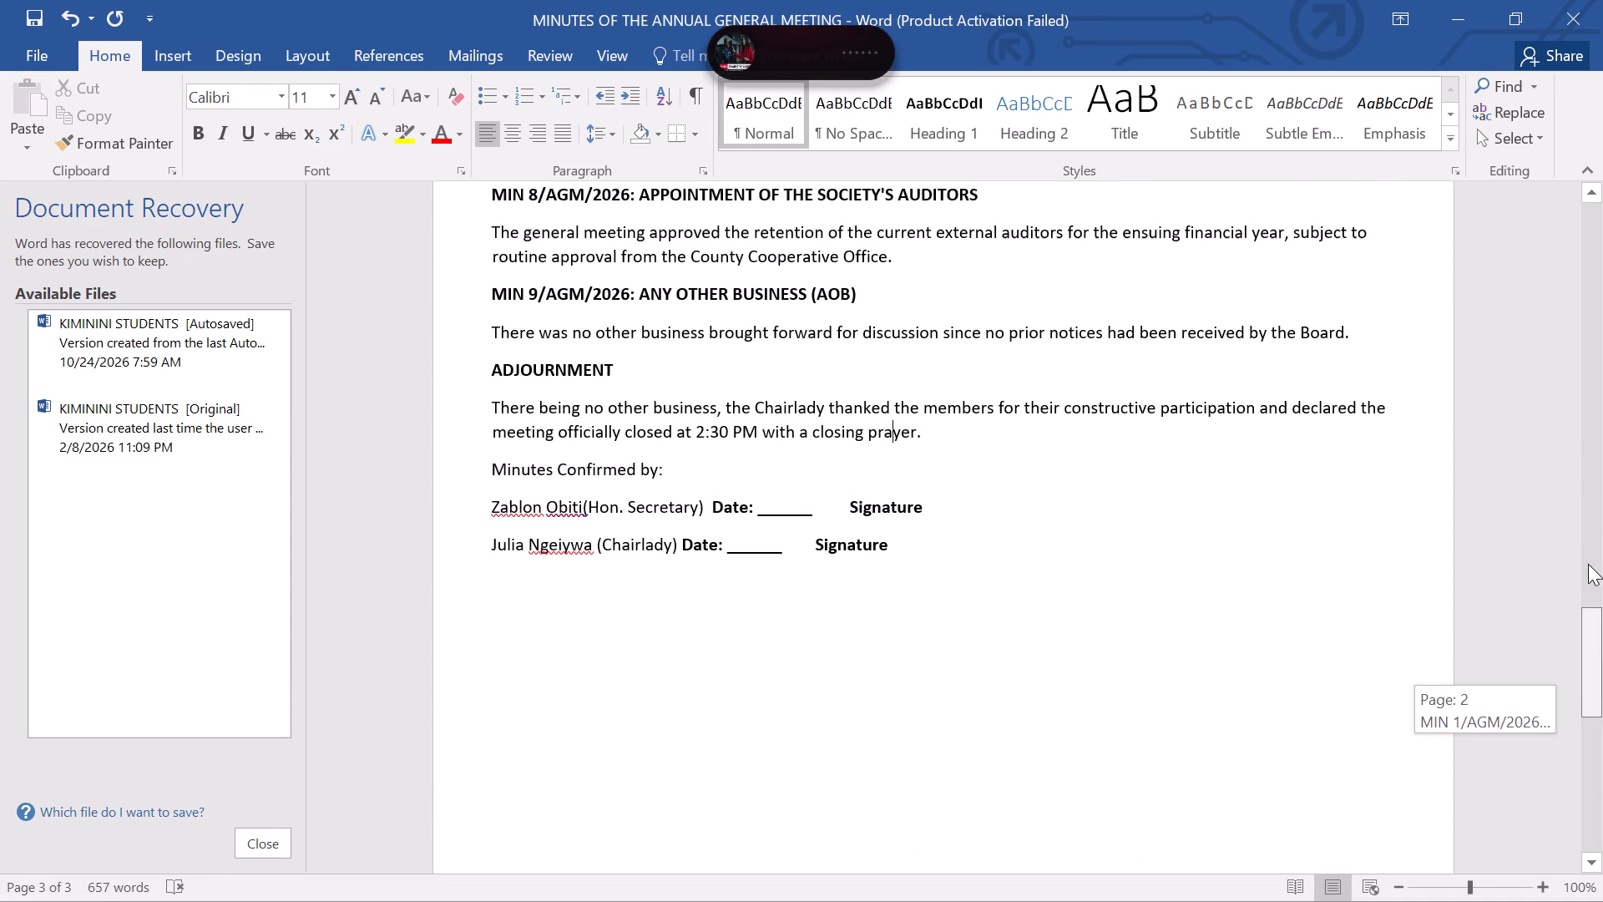
pyautogui.moveTo(1588, 564); pyautogui.dragTo(1575, 203)
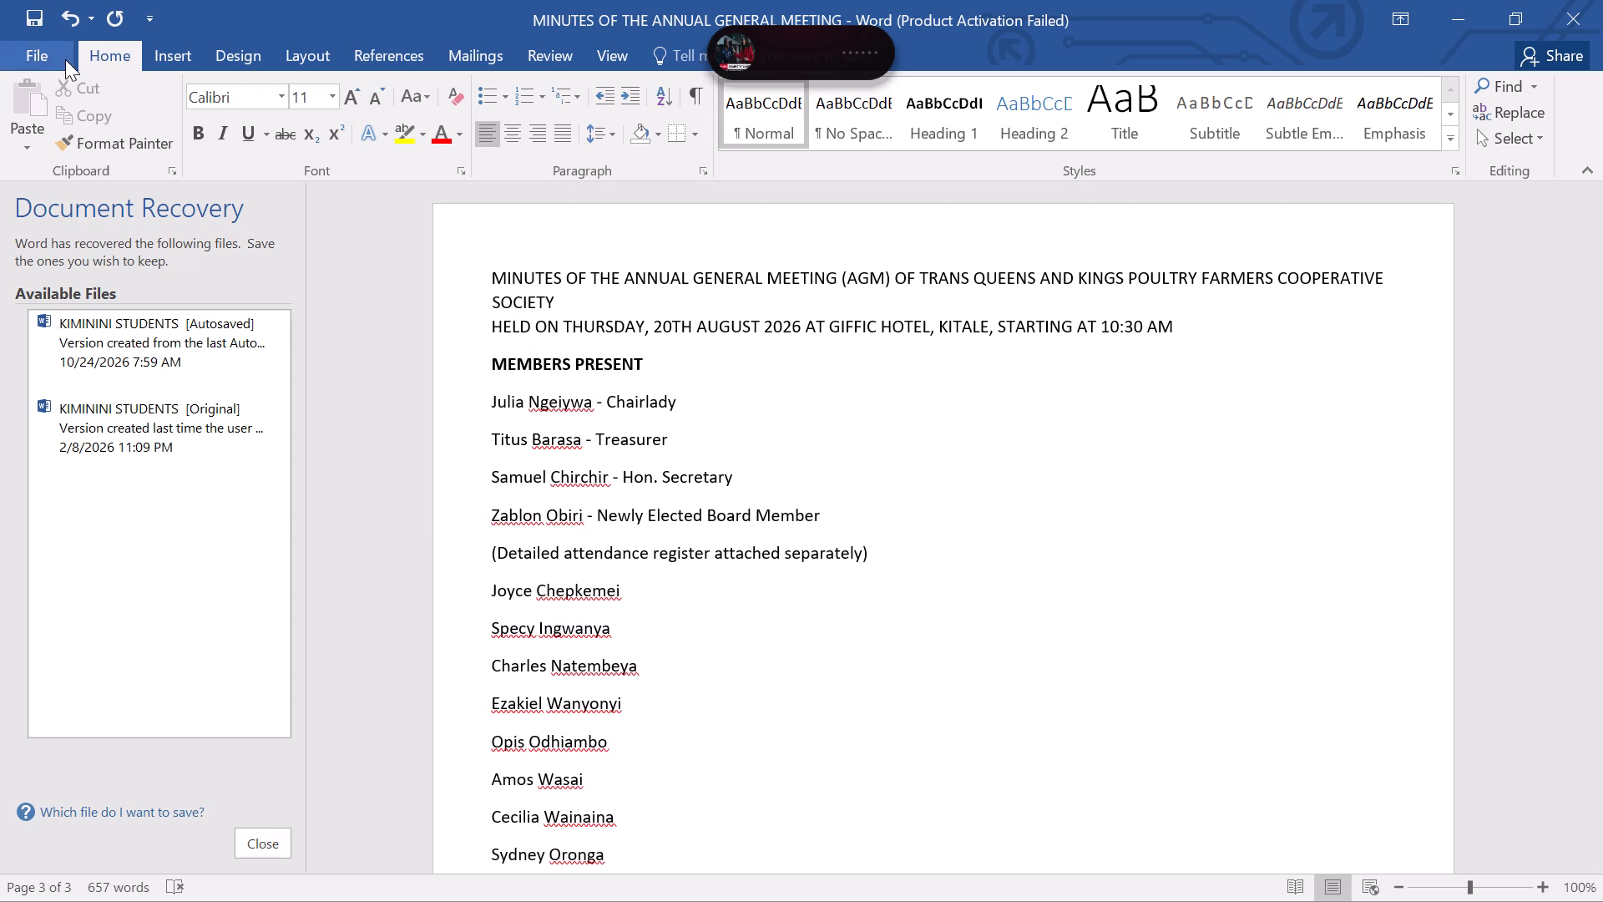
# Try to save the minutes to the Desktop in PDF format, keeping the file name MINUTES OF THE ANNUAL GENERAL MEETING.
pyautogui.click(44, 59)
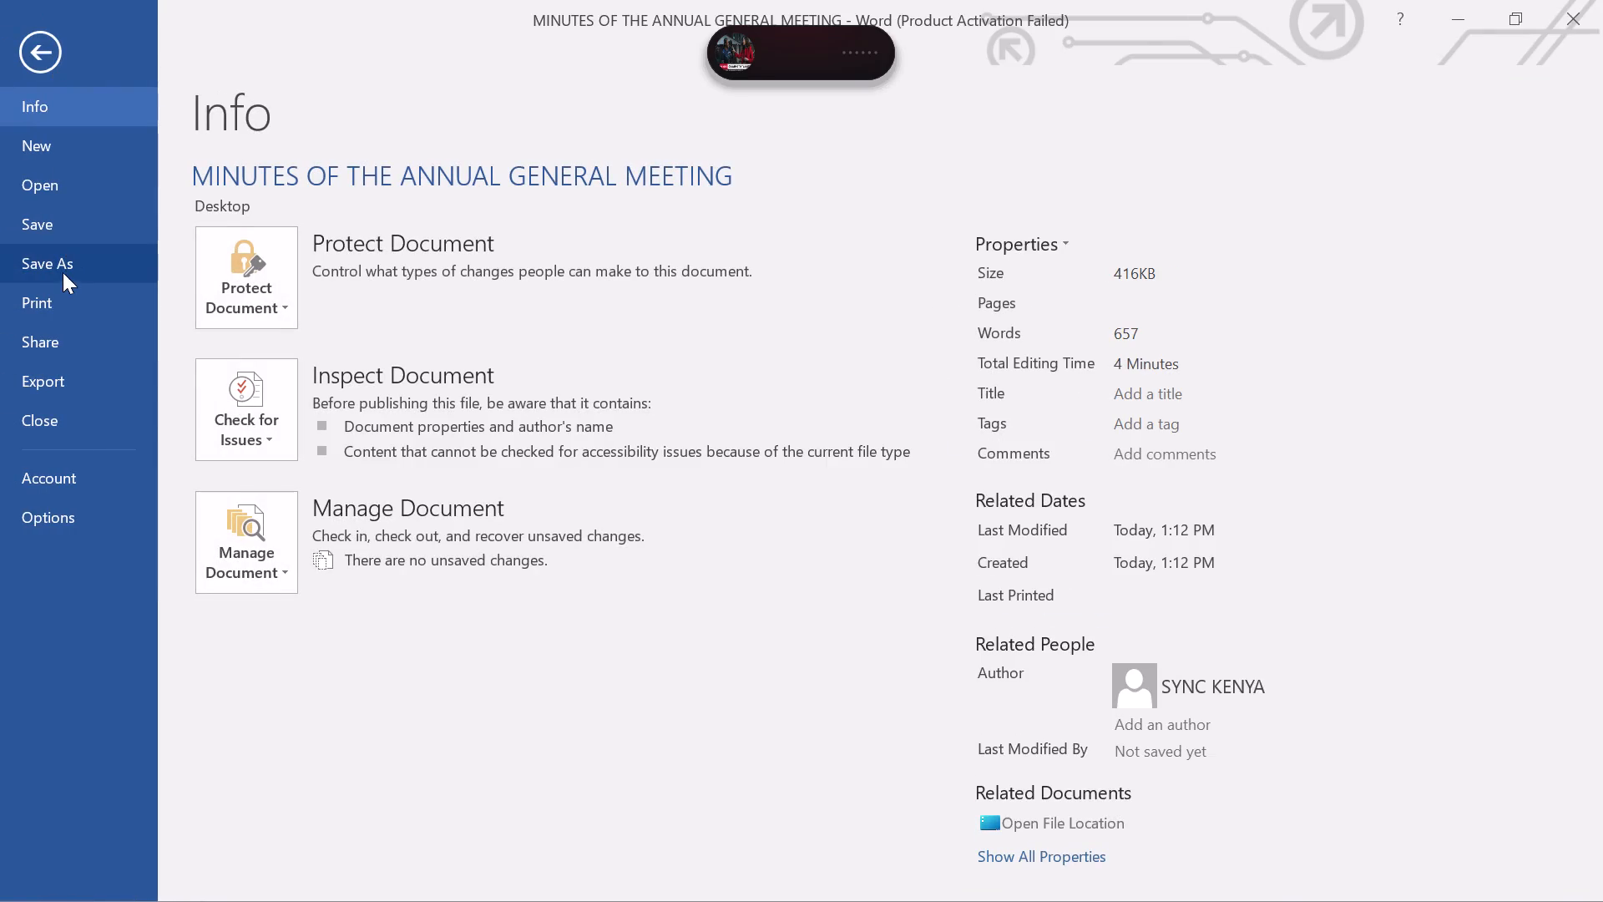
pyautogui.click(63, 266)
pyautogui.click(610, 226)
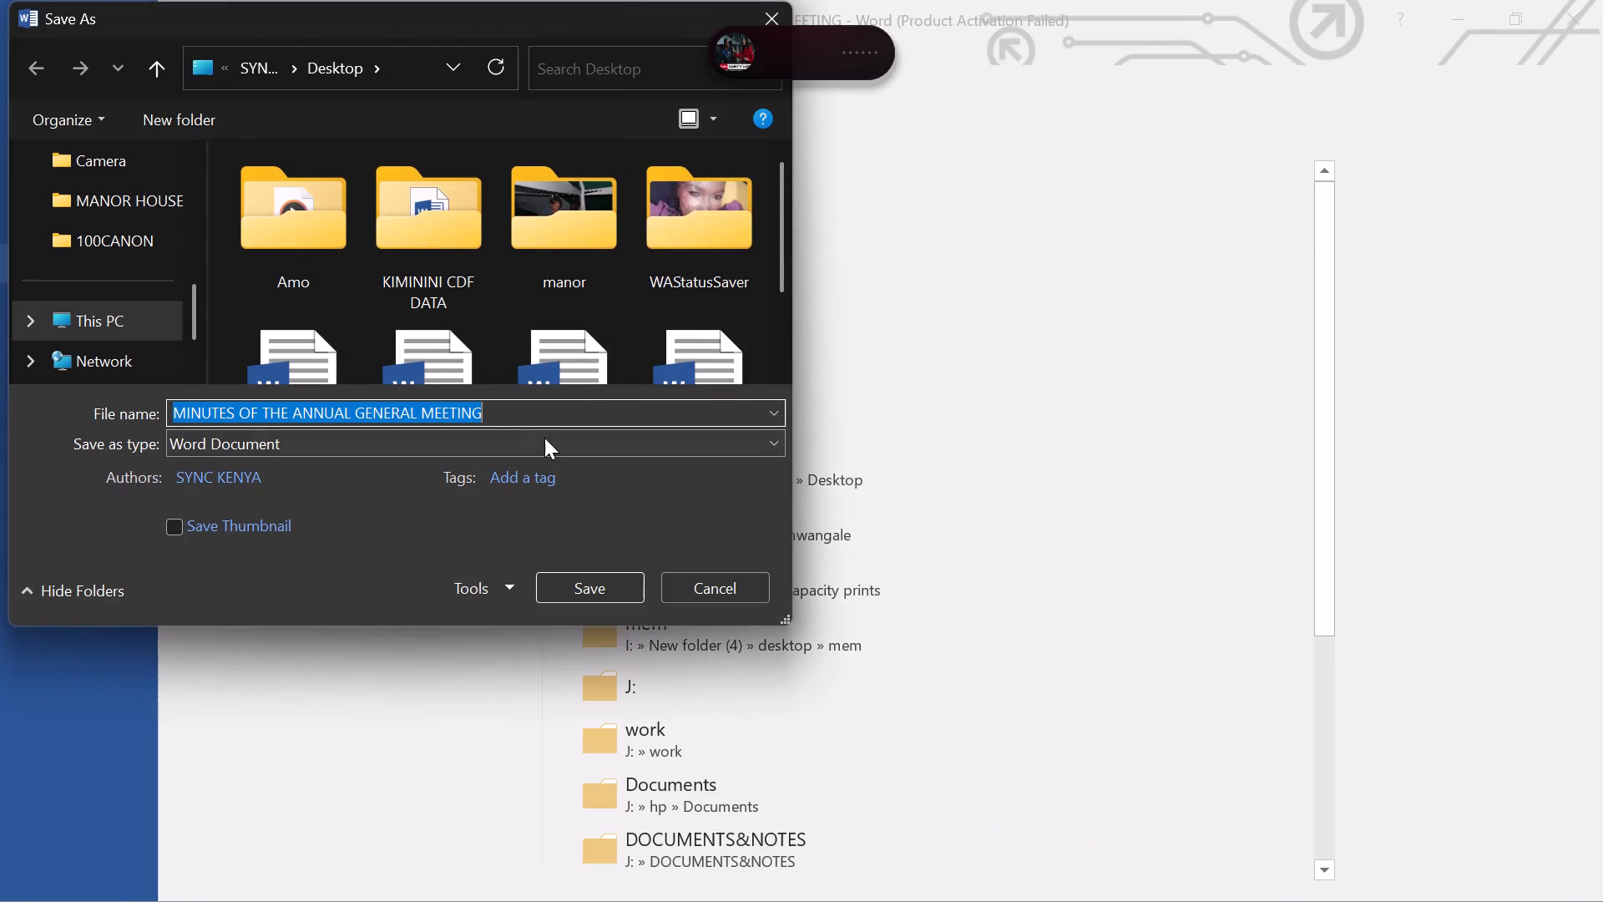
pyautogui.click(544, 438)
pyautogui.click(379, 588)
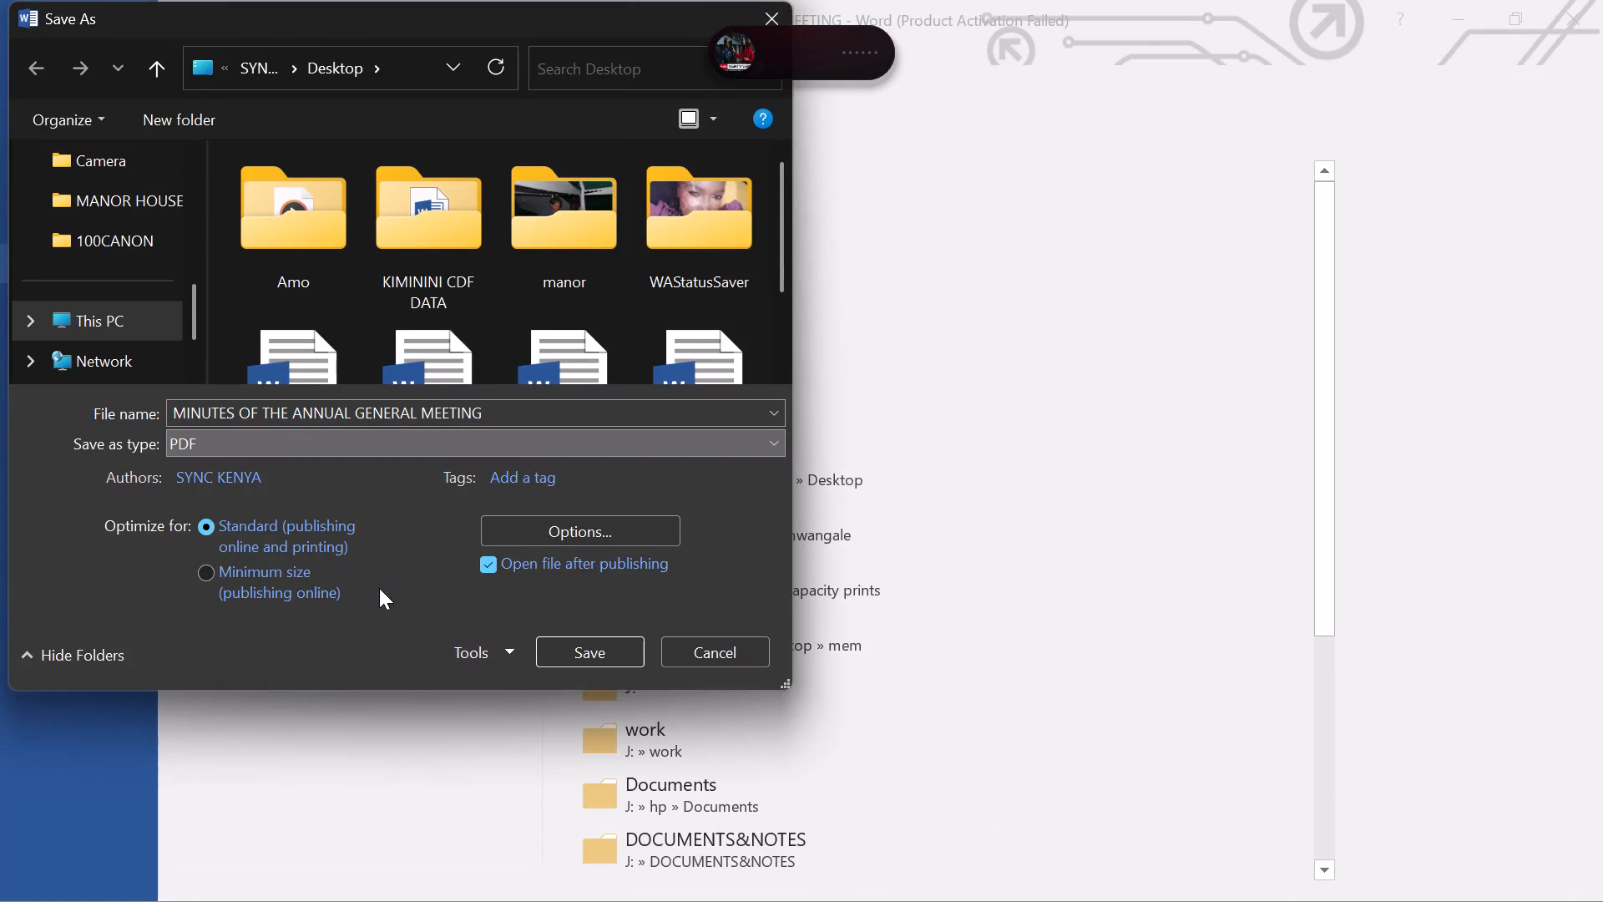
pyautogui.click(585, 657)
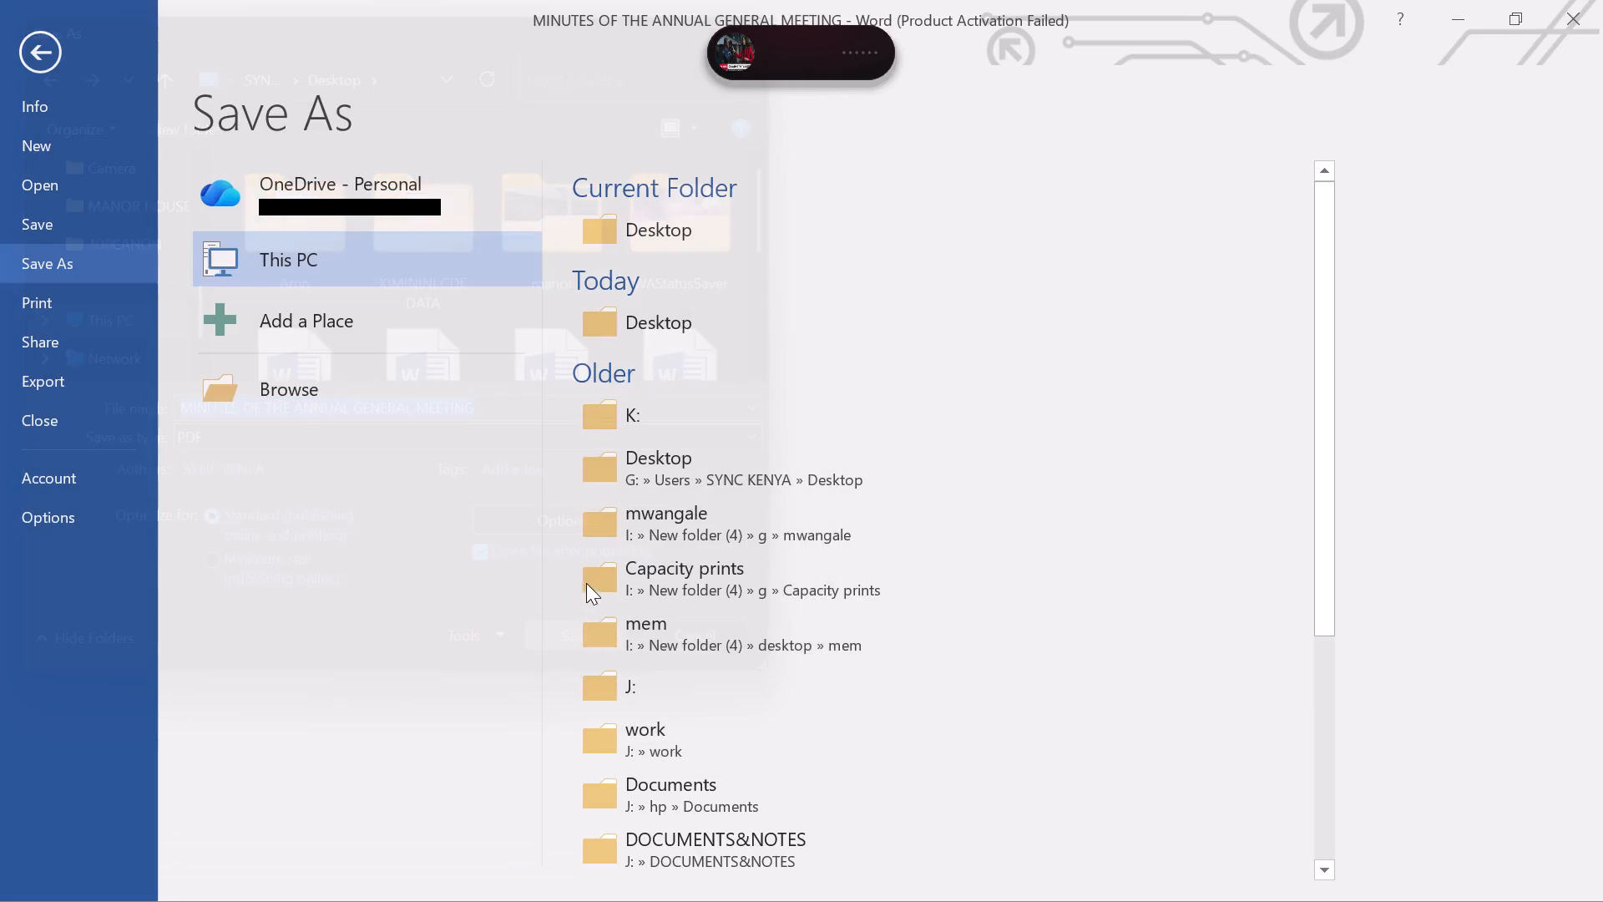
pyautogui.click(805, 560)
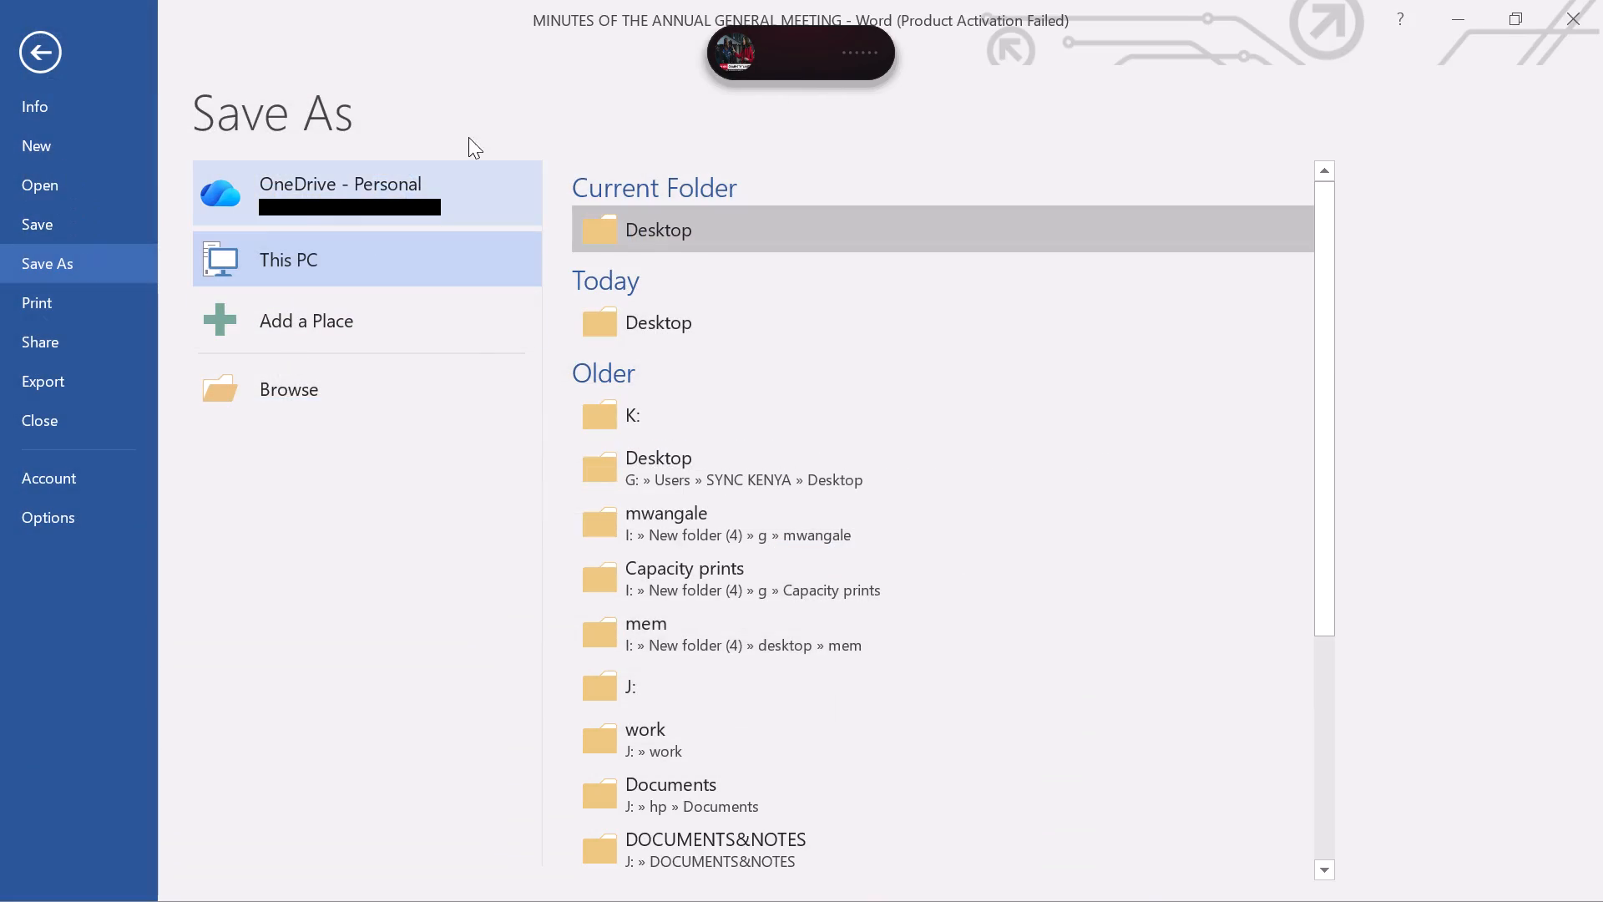
# Save the minutes to the Desktop as a Word document named MINUTES OF THE ANNUAL GENERAL MEETING1.
pyautogui.click(658, 226)
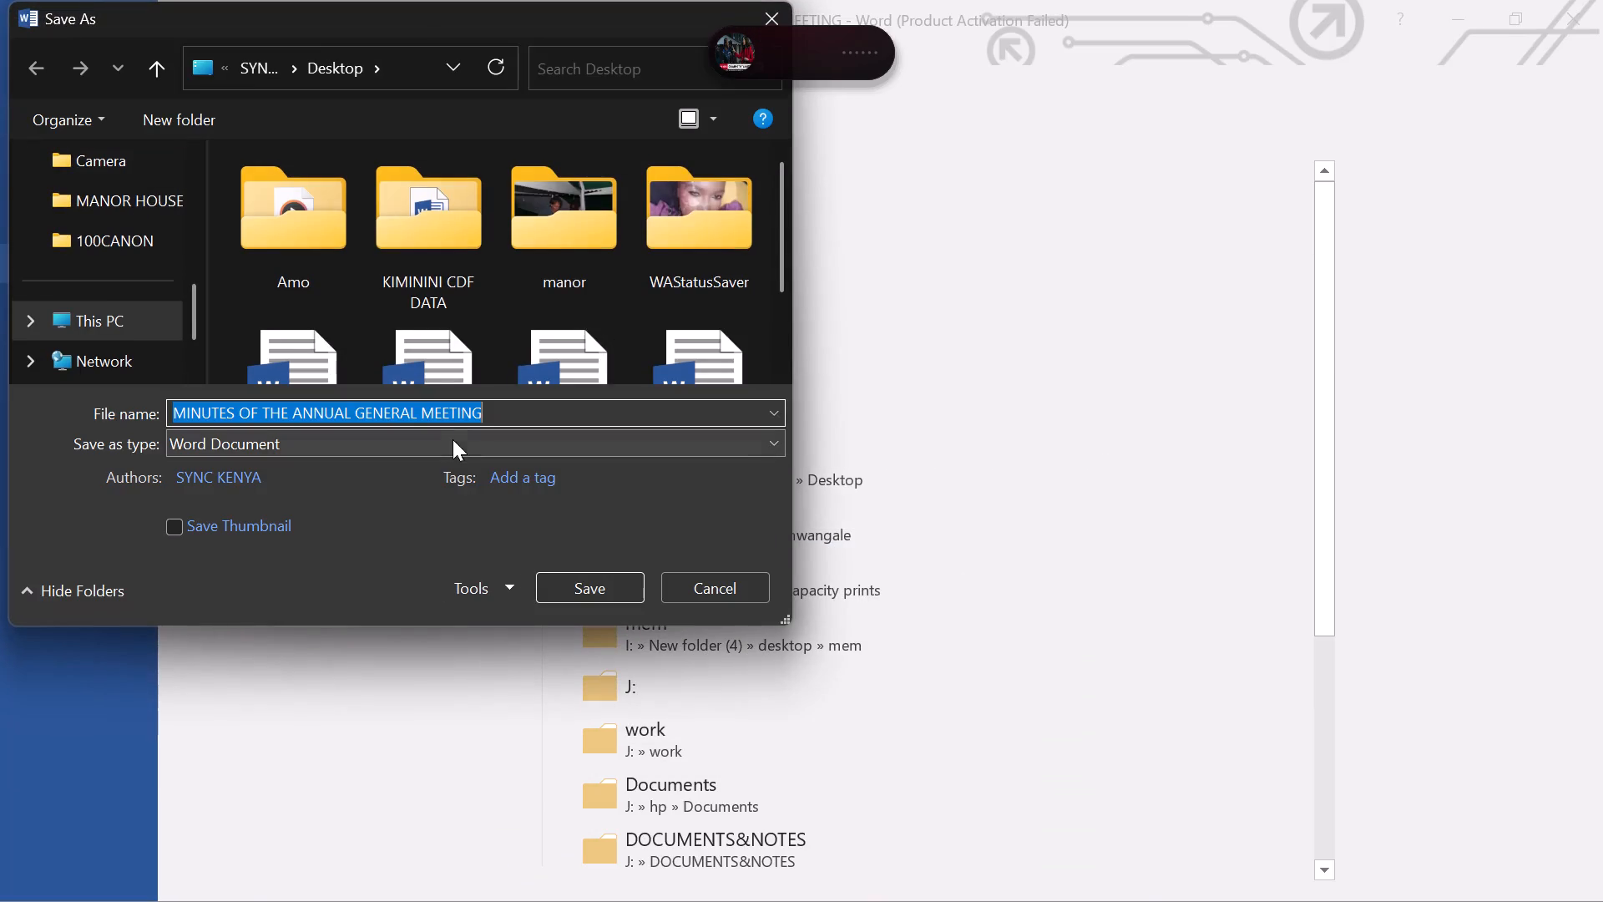
pyautogui.click(493, 413)
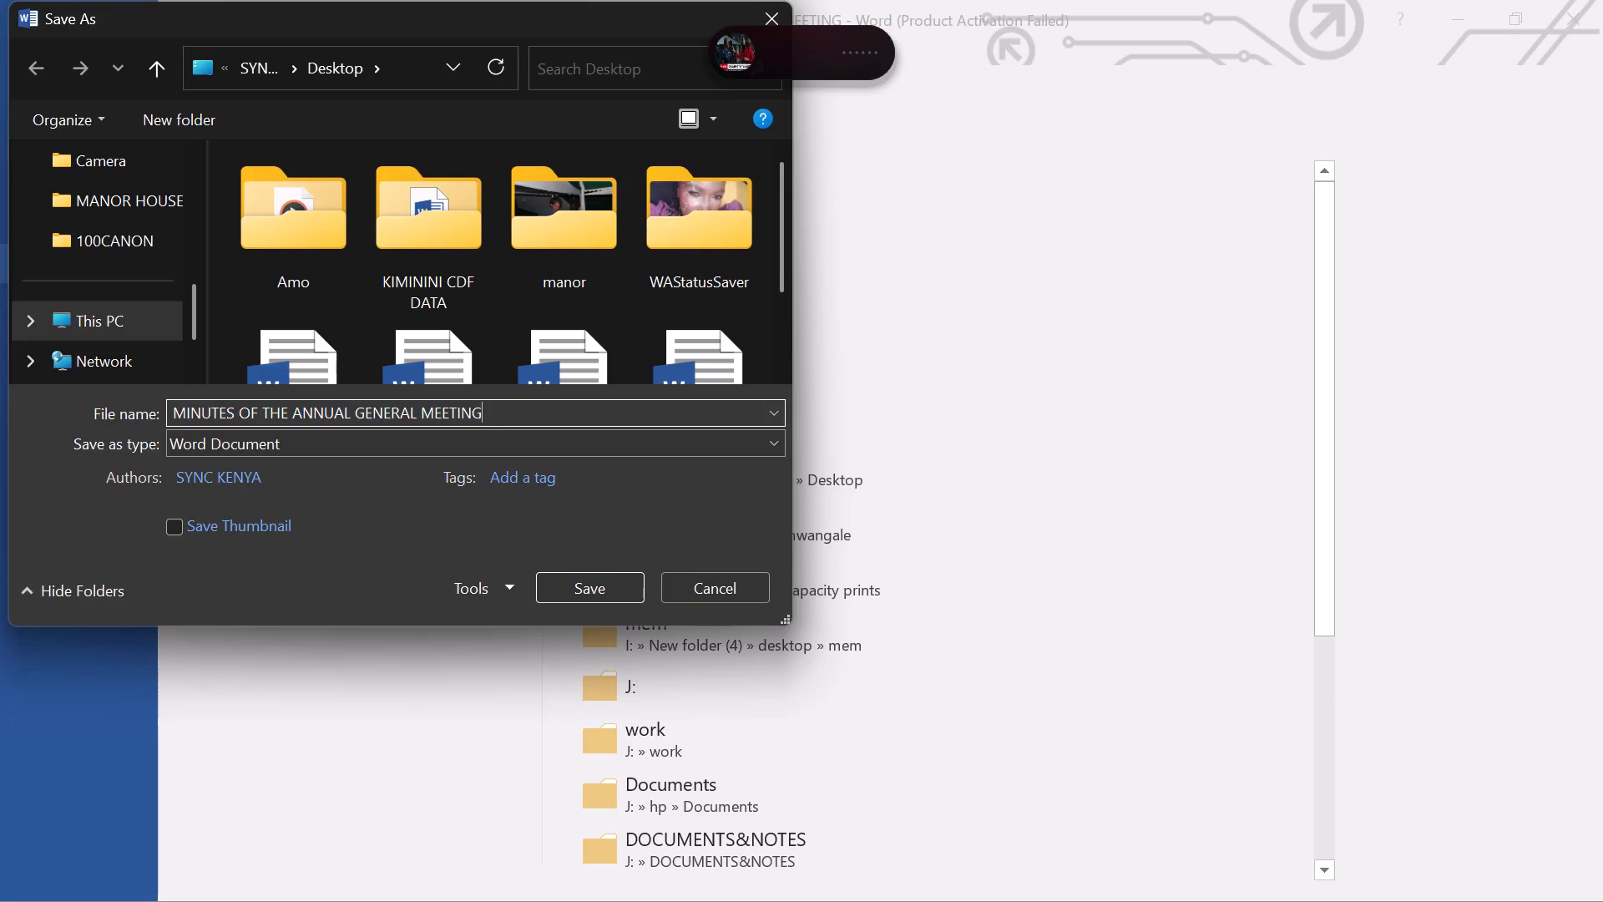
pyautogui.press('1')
pyautogui.click(569, 588)
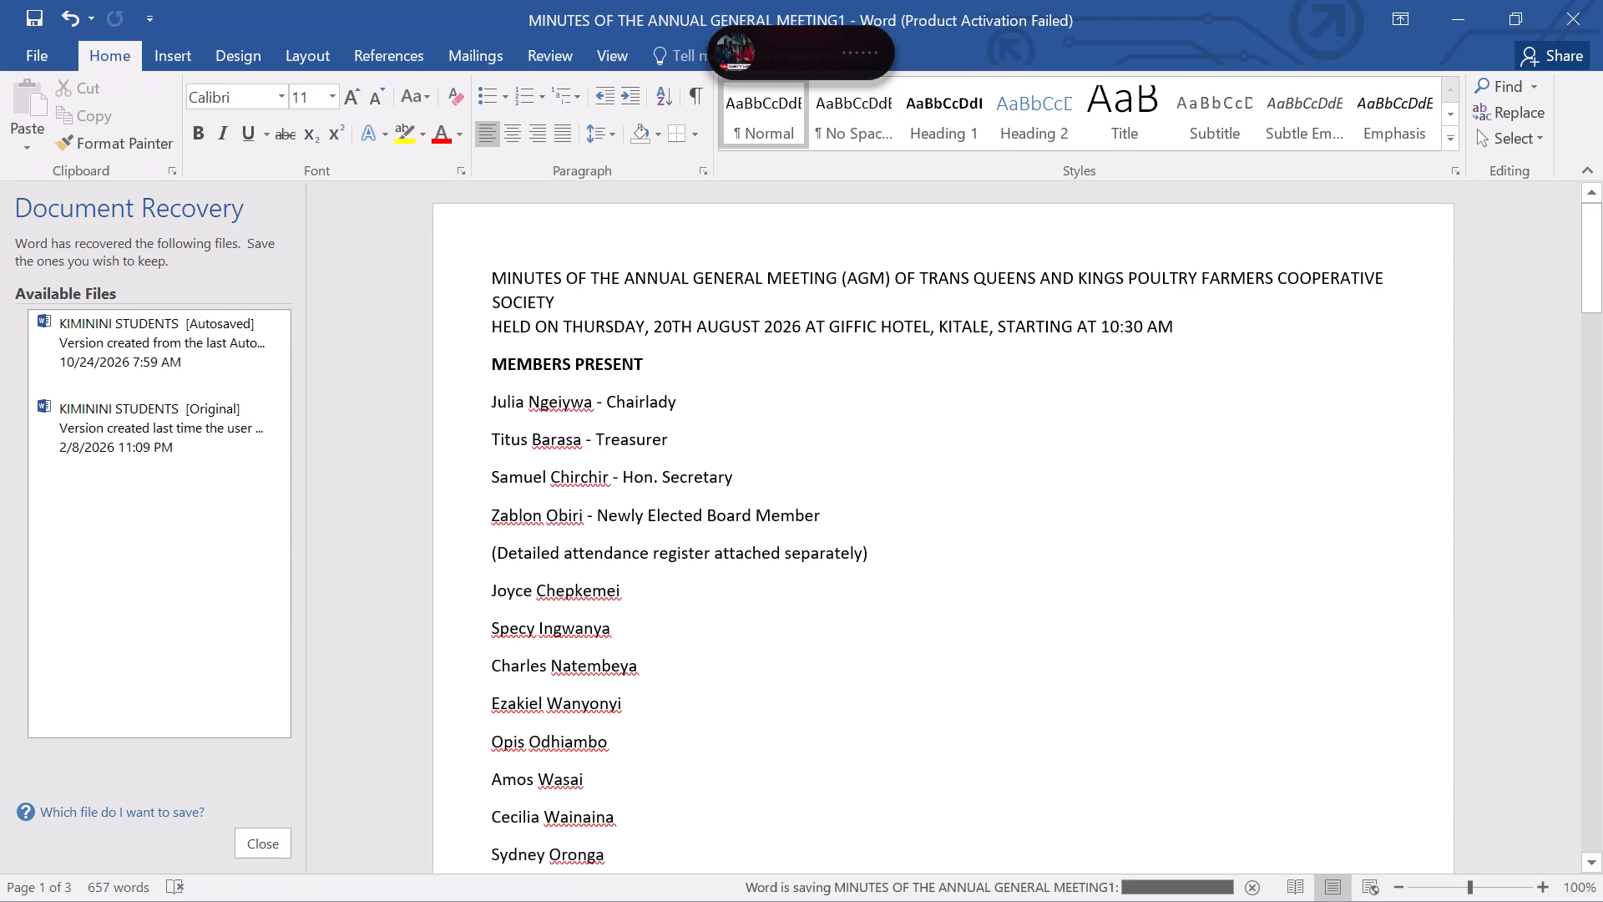
# Open the Save As options for the MINUTES OF THE ANNUAL GENERAL MEETING1 document.
pyautogui.click(39, 48)
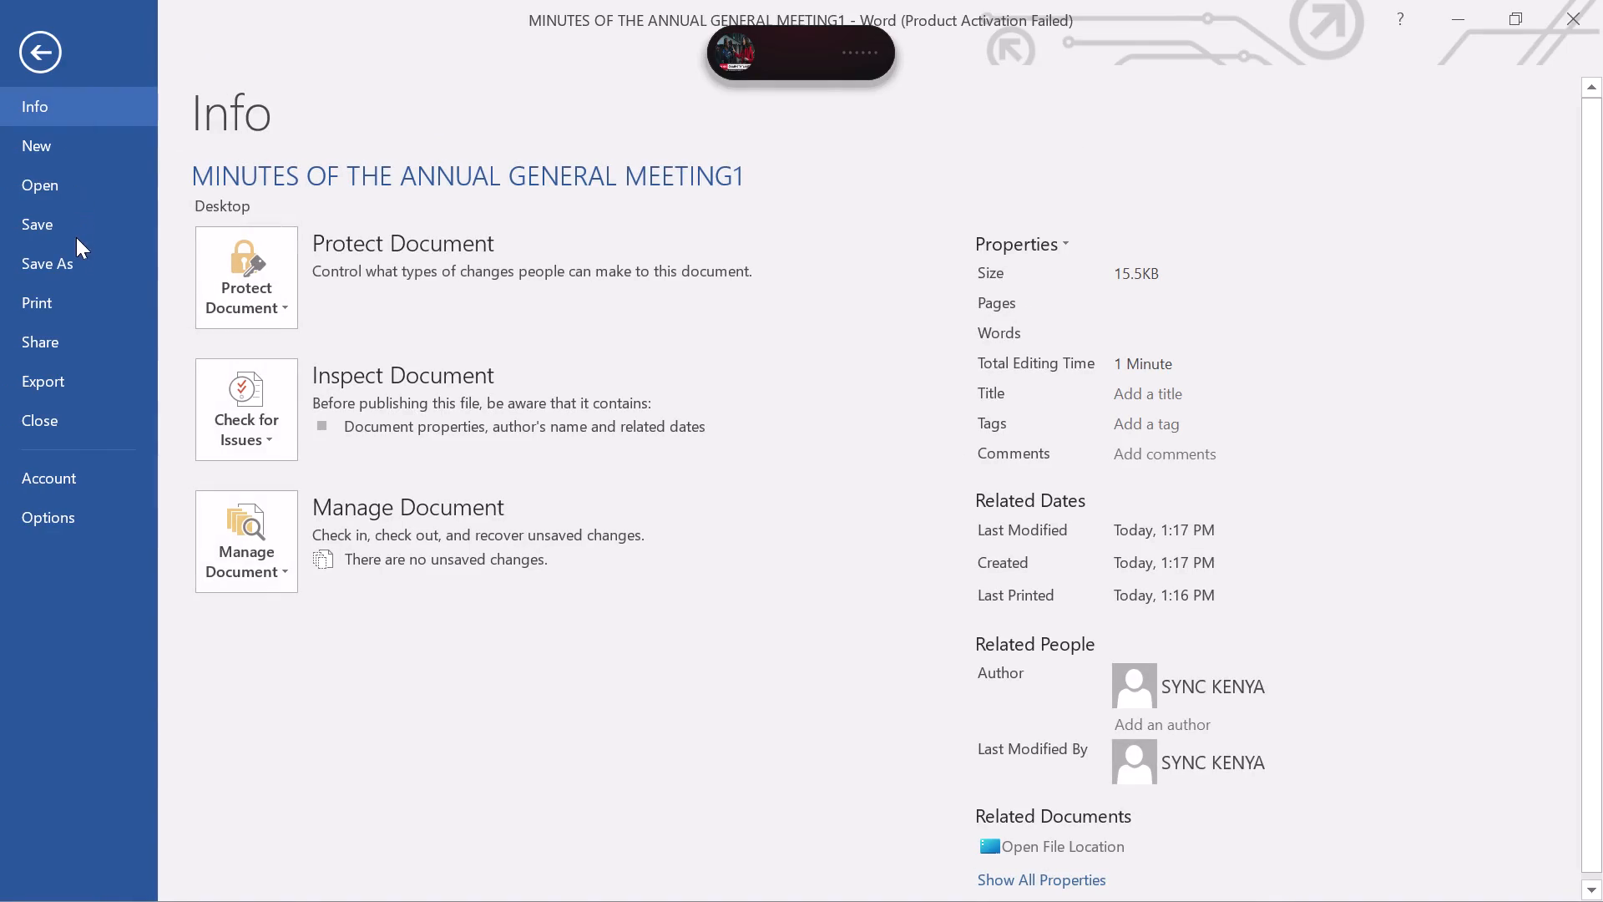
pyautogui.click(78, 259)
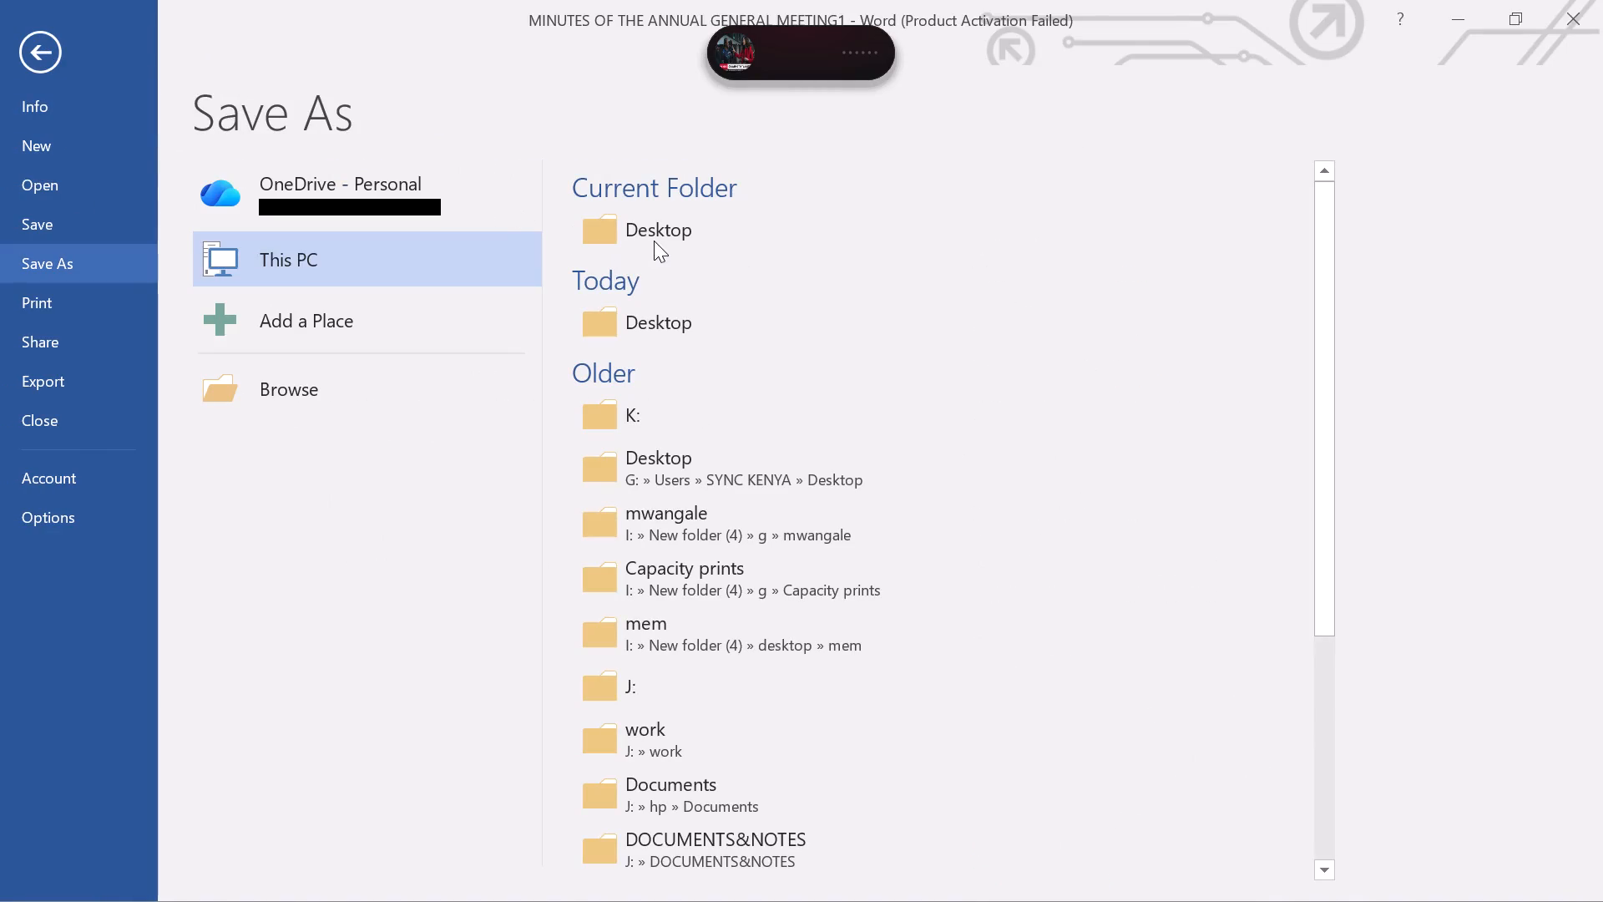
# Save the minutes to the Desktop in PDF format, keeping the file name MINUTES OF THE ANNUAL GENERAL MEETING1.
pyautogui.click(654, 241)
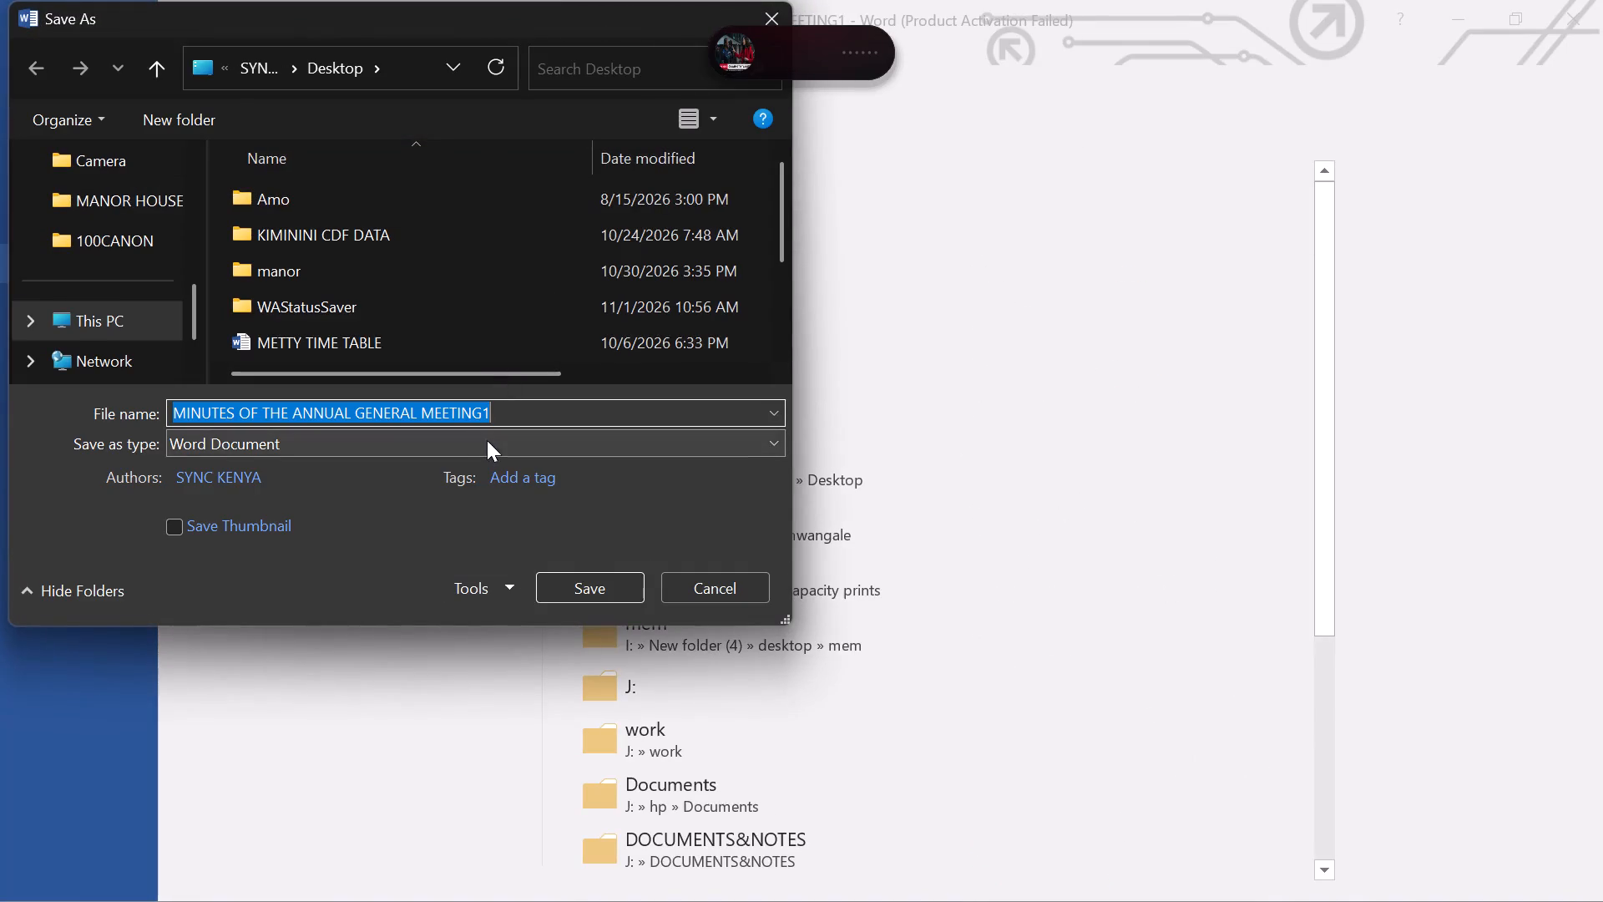
pyautogui.click(487, 440)
pyautogui.click(382, 590)
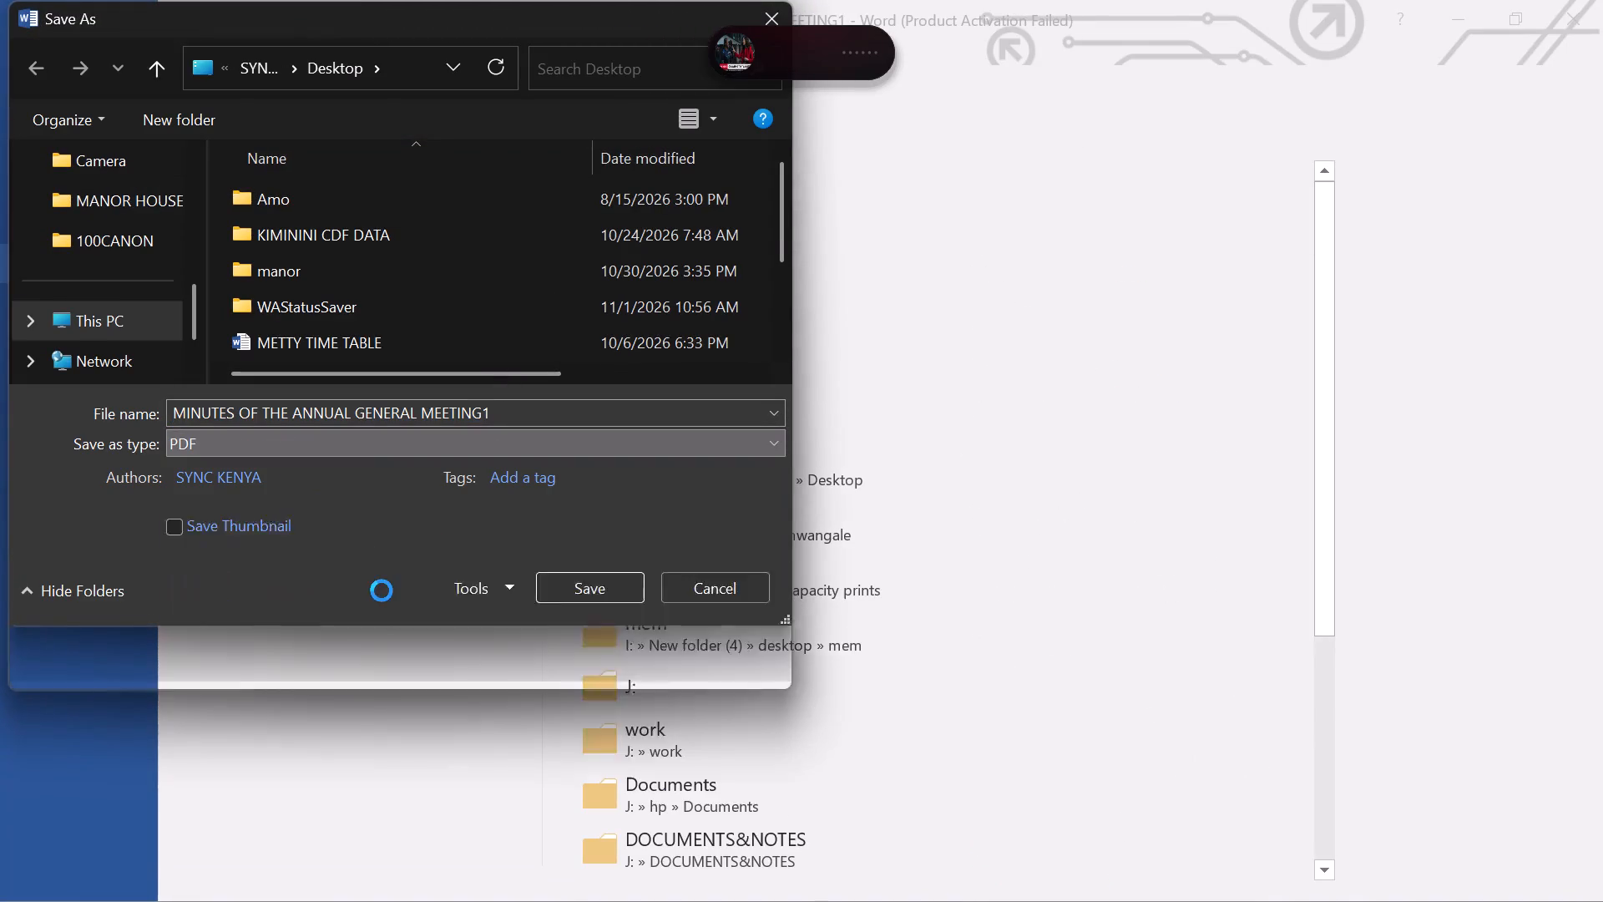
pyautogui.click(579, 653)
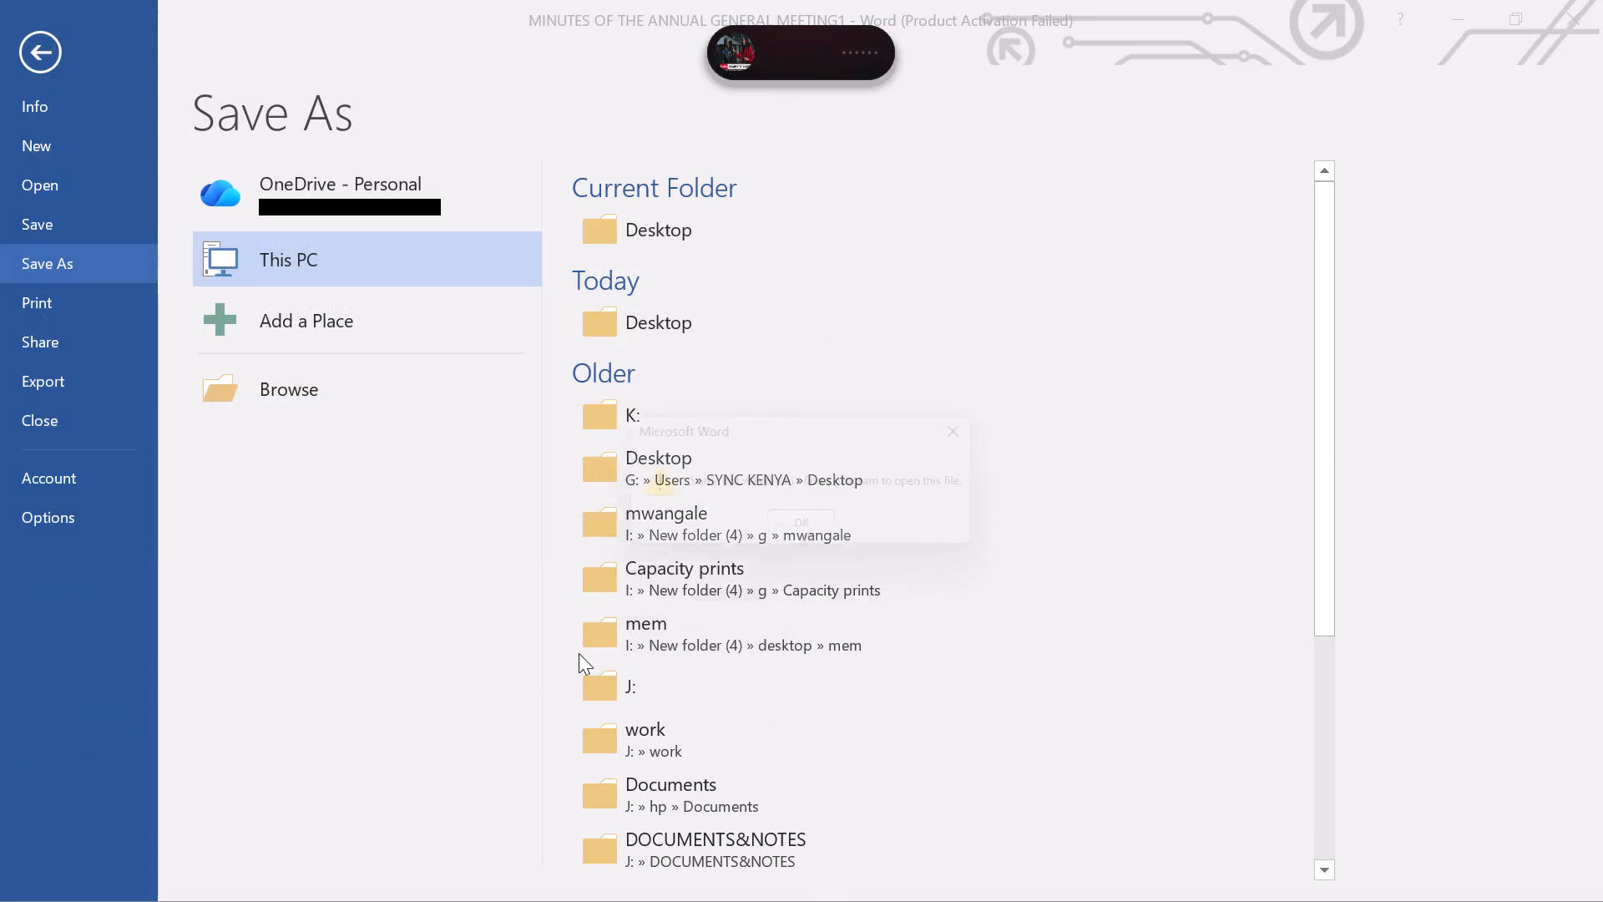
pyautogui.click(791, 529)
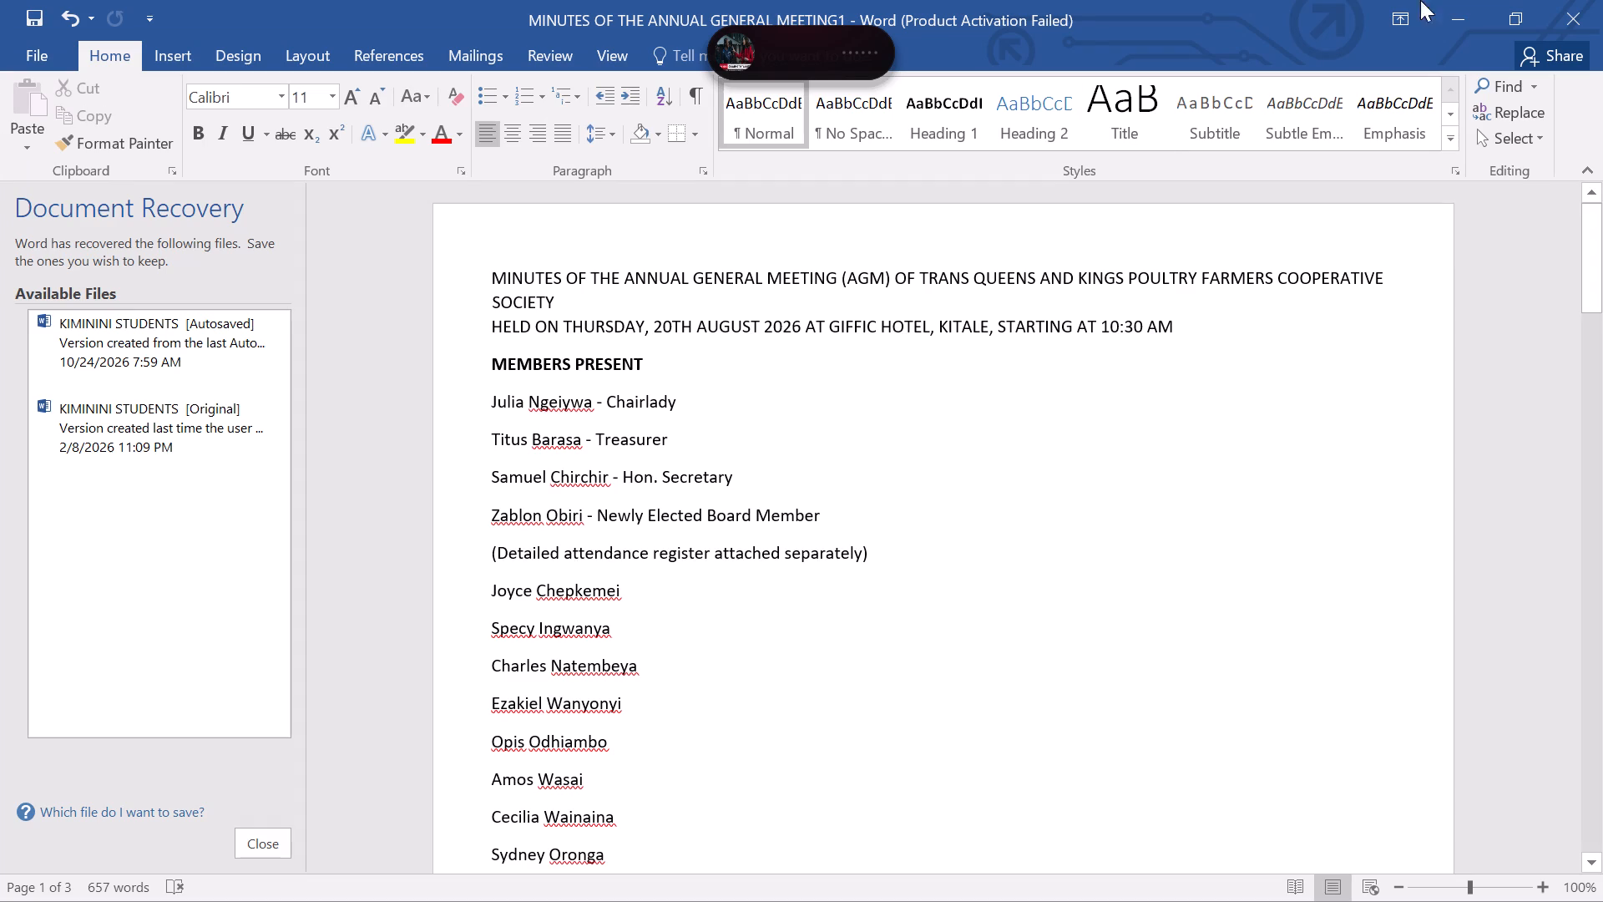
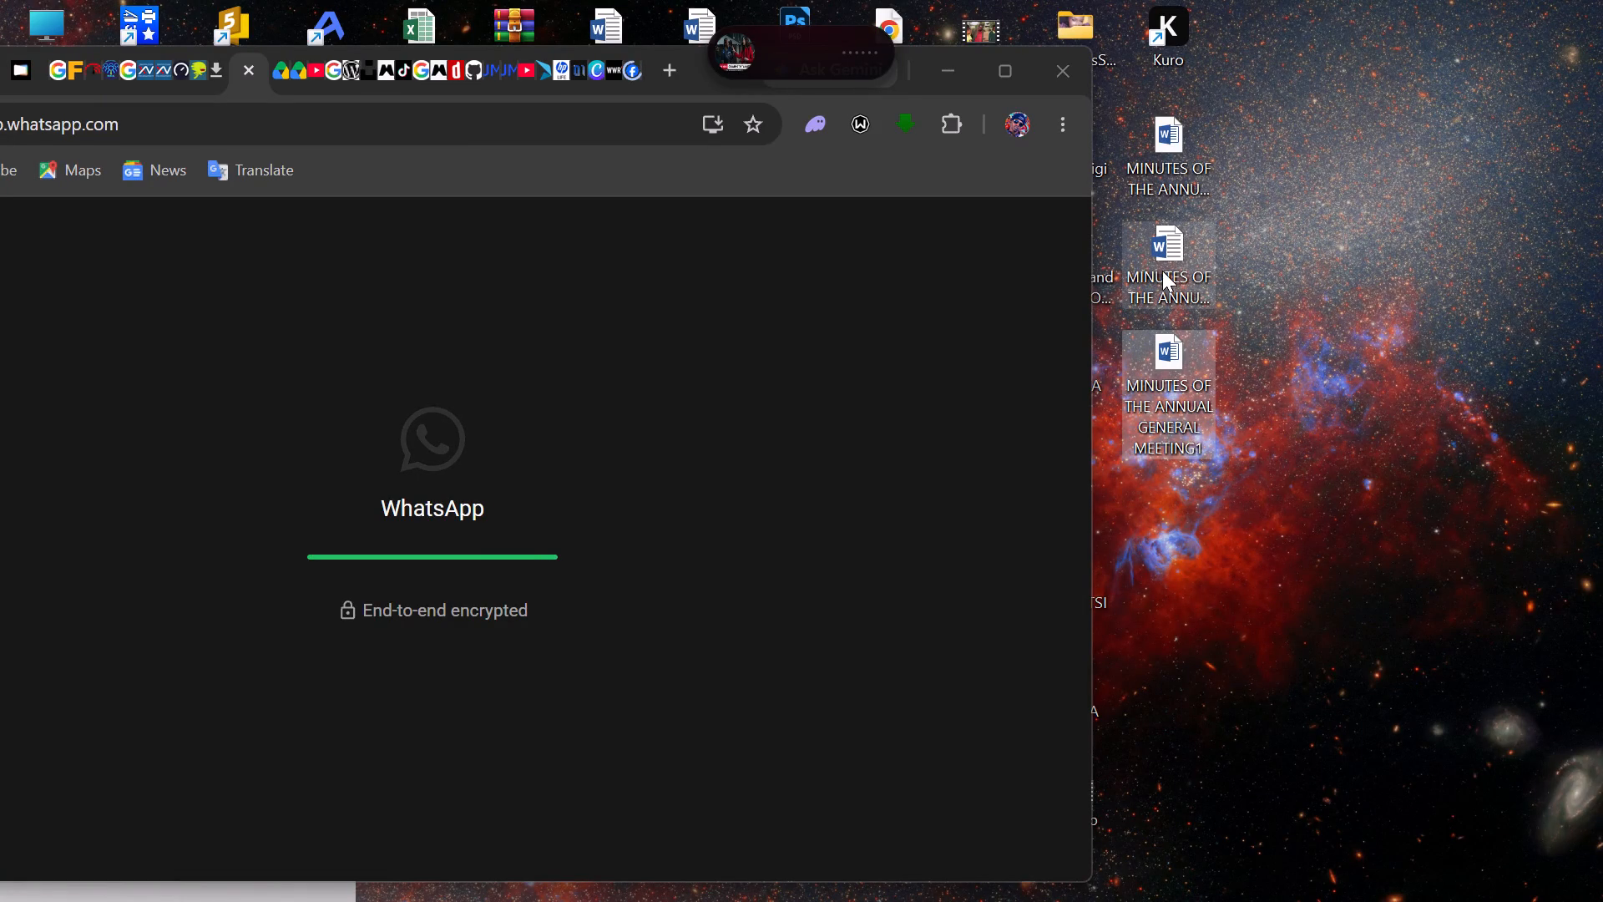
# Open the name of the MINUTES OF THE ANNUAL GENERAL MEETING1 document on the Desktop for editing.
pyautogui.click(1179, 386)
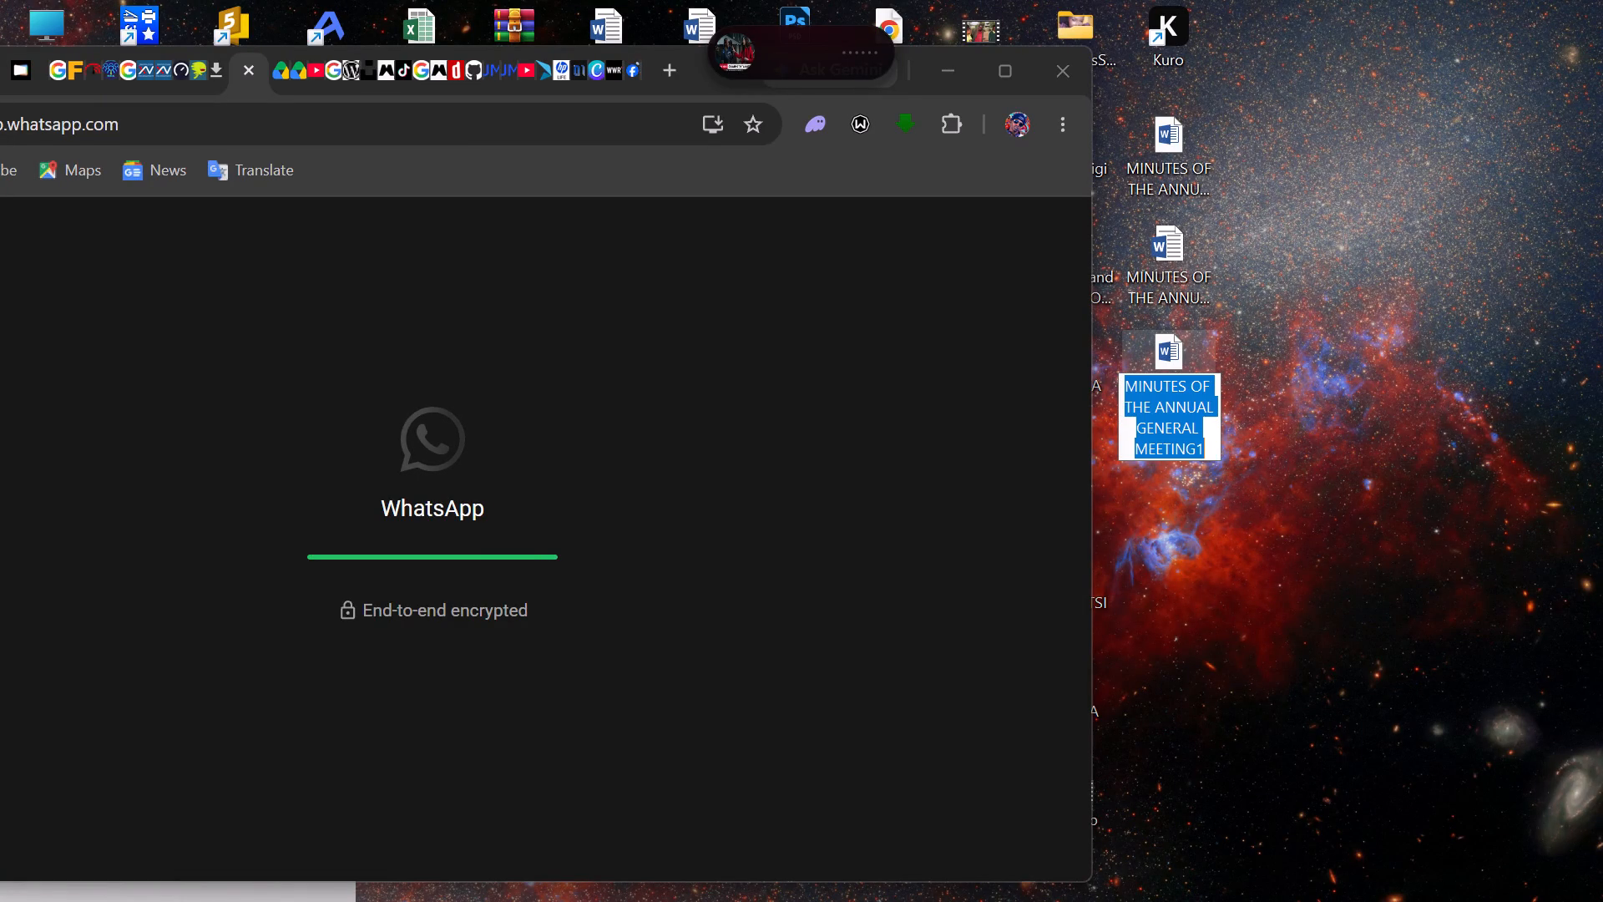
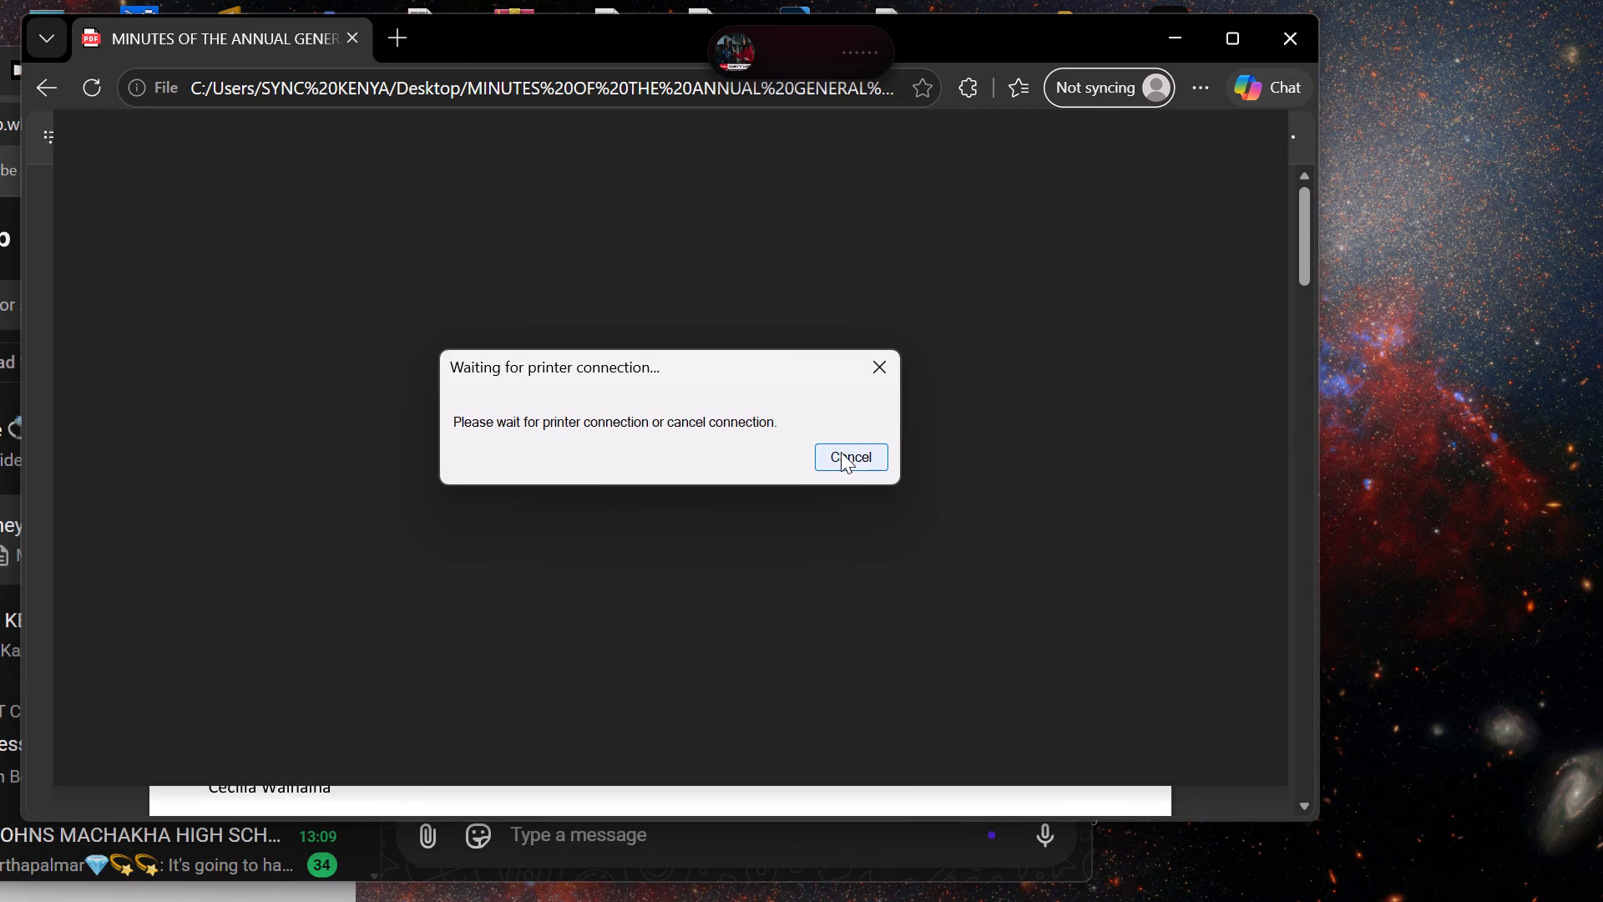
# Cancel the pending printer connection for the annual general meeting minutes PDF.
pyautogui.click(841, 452)
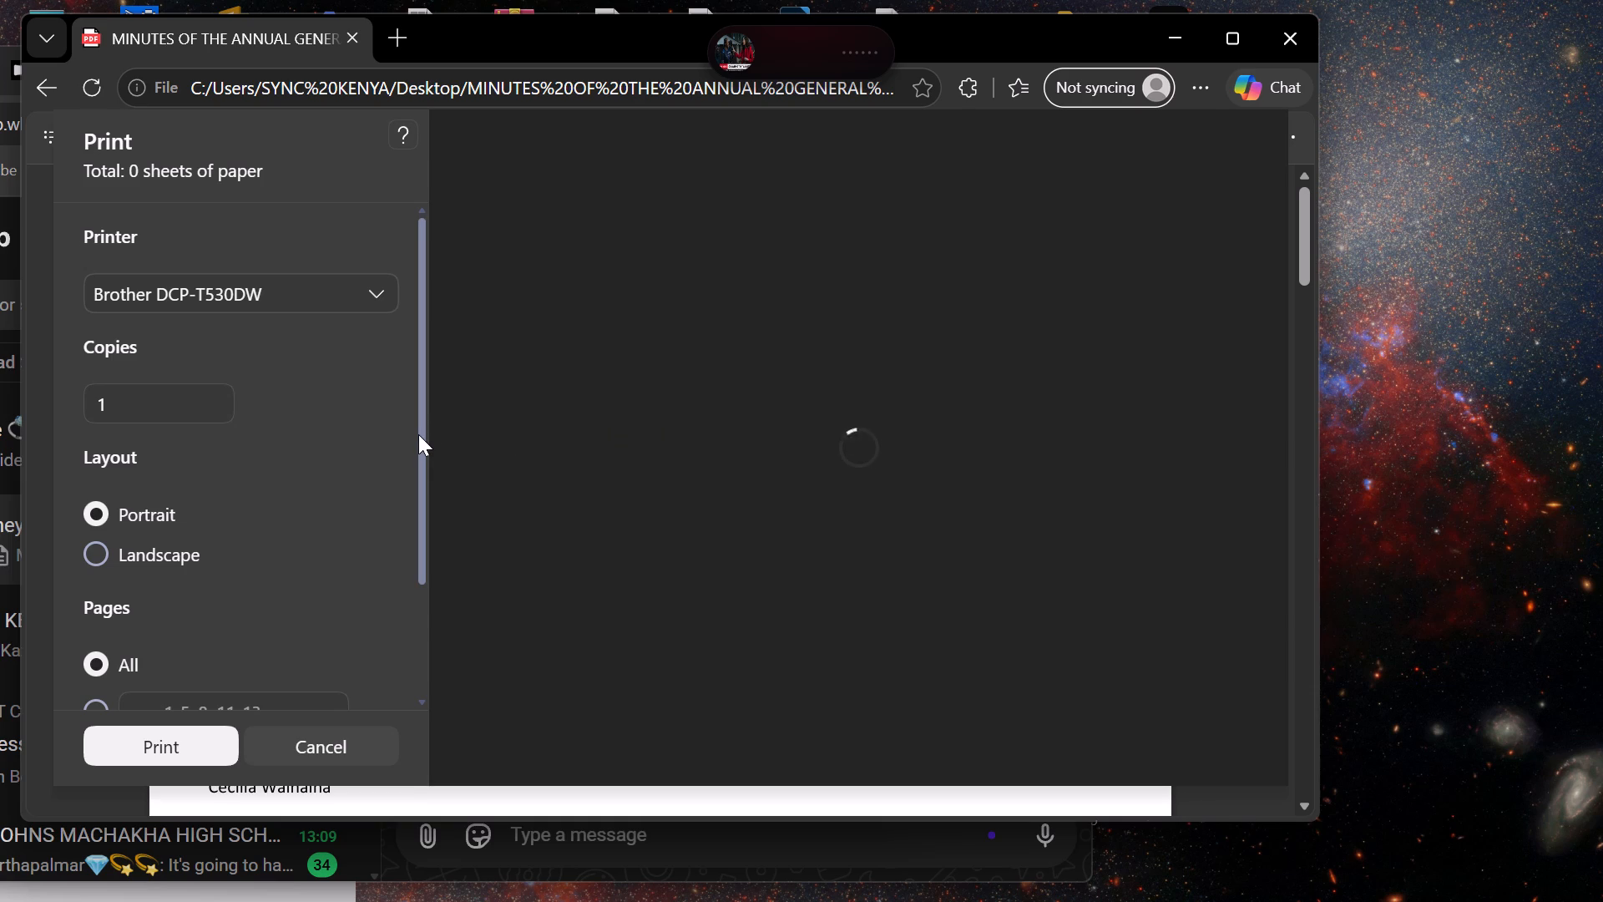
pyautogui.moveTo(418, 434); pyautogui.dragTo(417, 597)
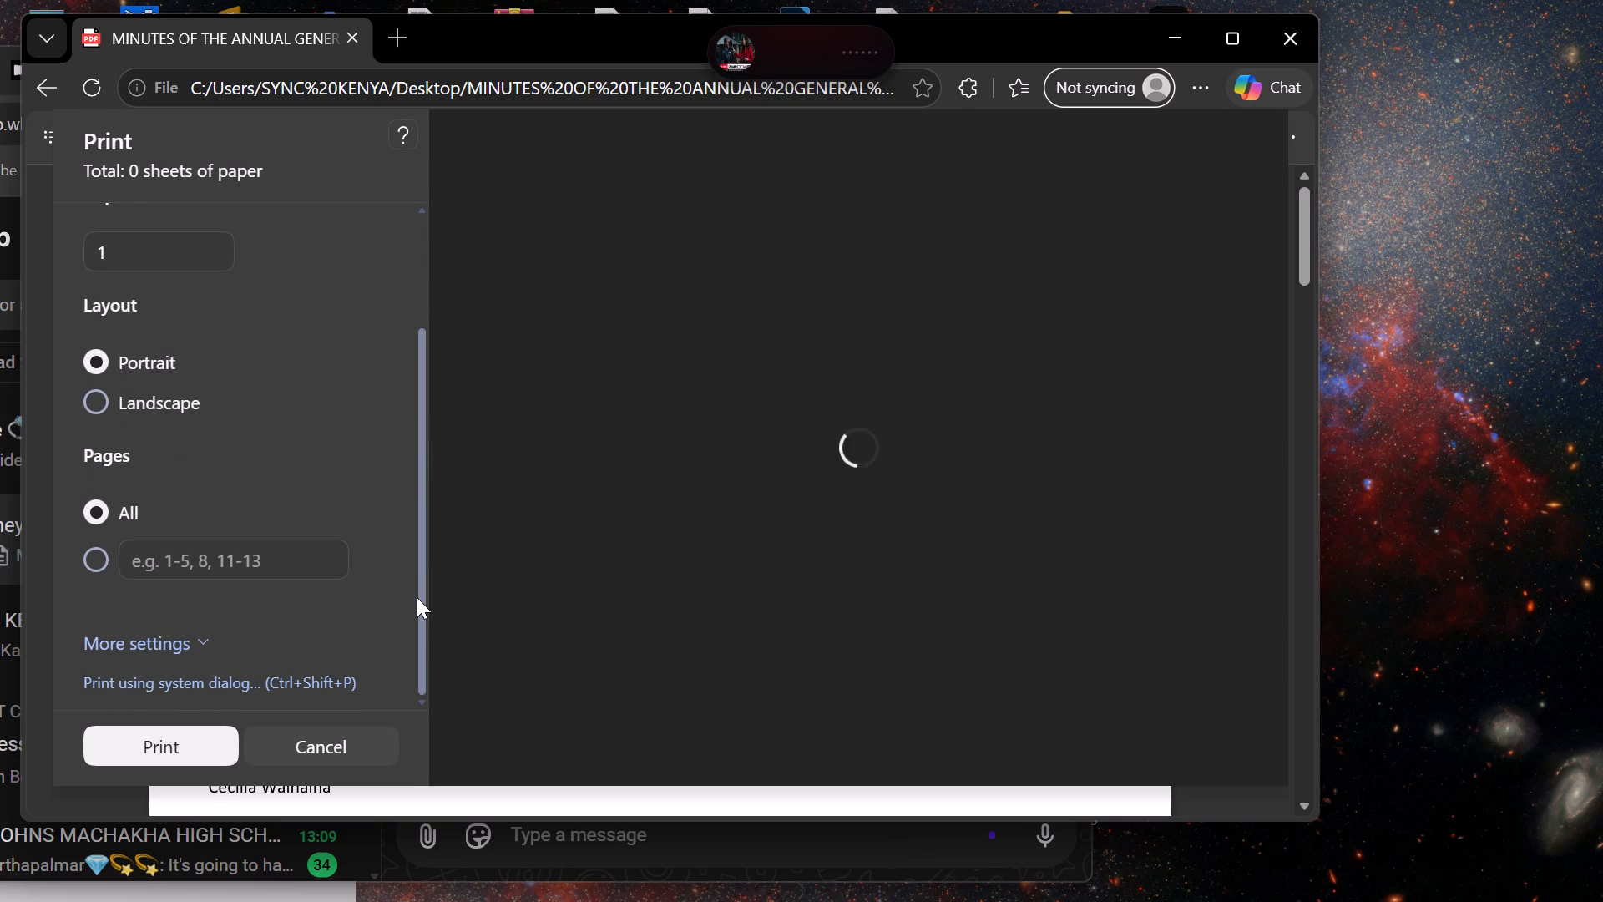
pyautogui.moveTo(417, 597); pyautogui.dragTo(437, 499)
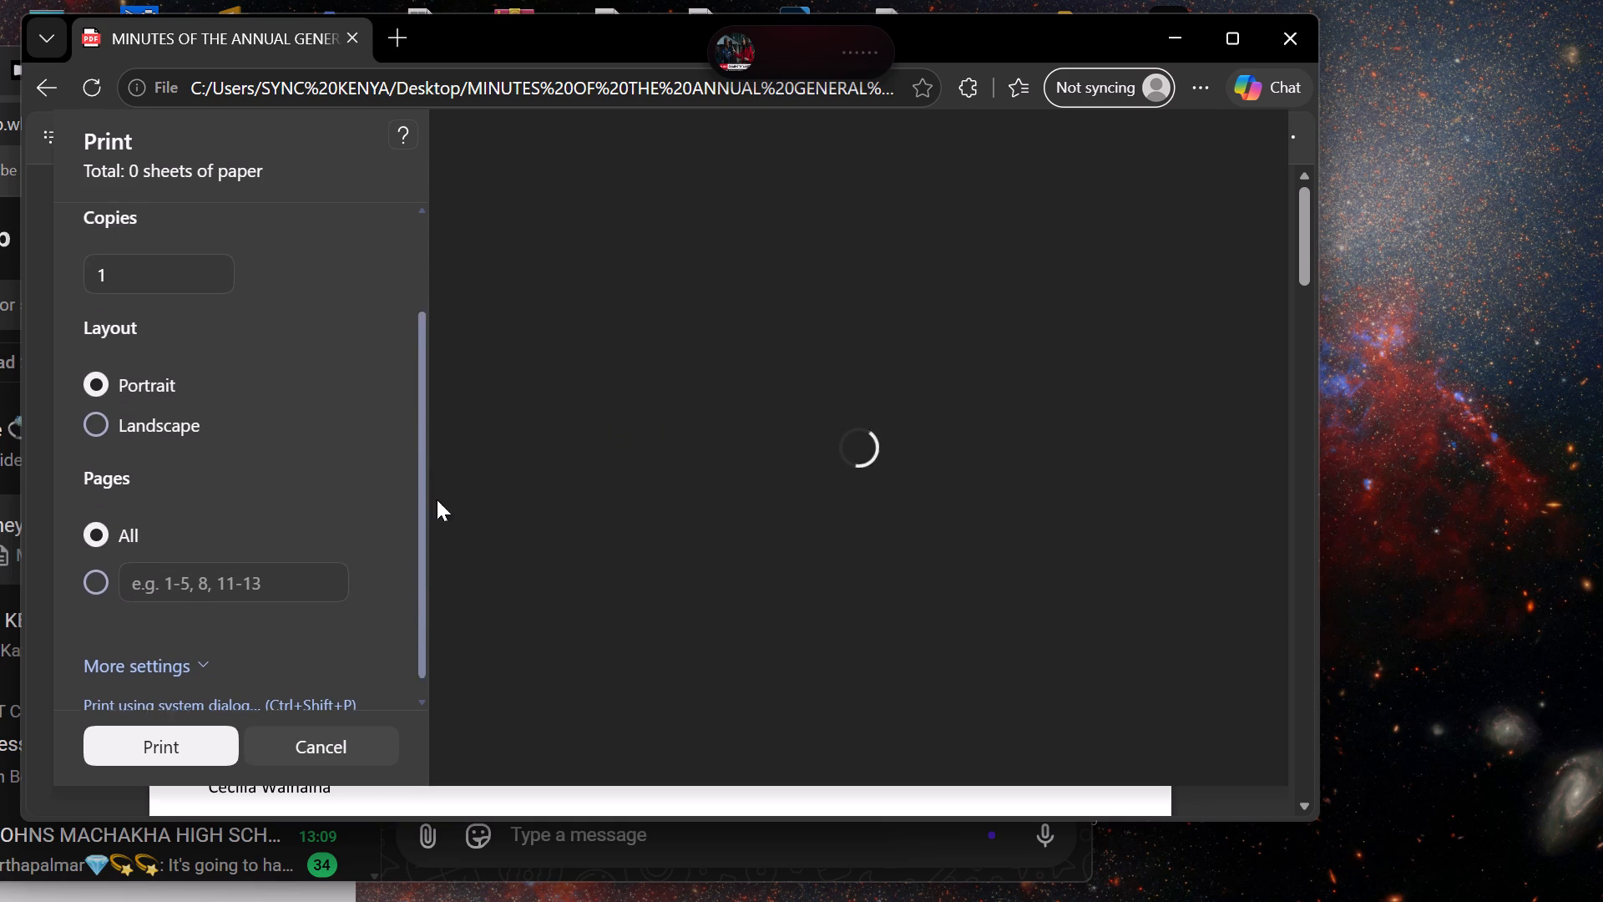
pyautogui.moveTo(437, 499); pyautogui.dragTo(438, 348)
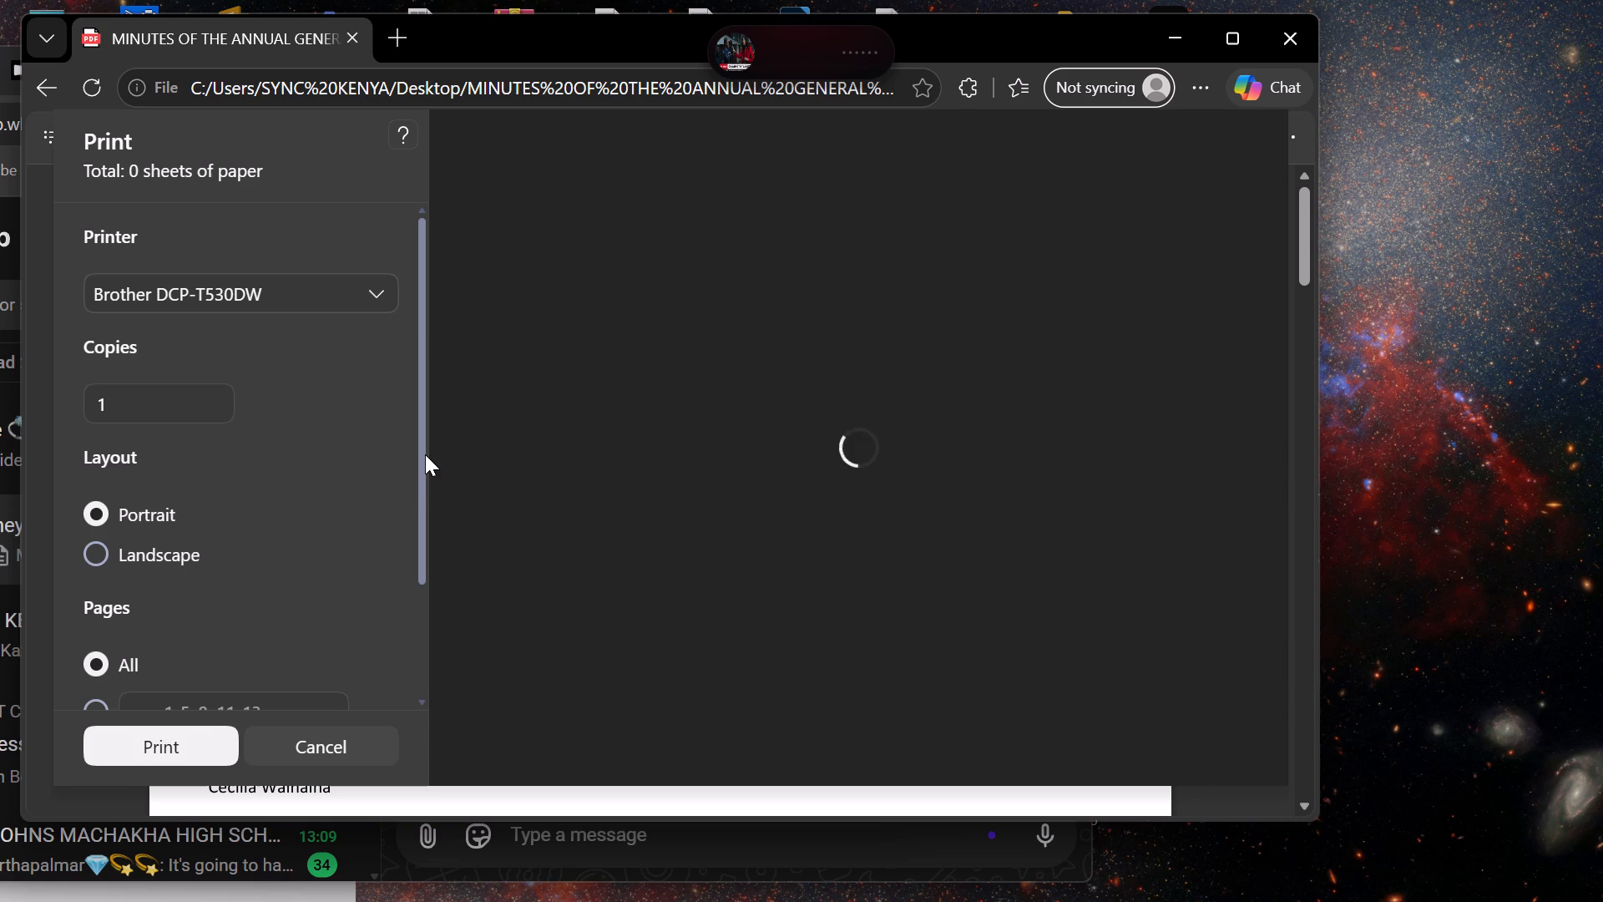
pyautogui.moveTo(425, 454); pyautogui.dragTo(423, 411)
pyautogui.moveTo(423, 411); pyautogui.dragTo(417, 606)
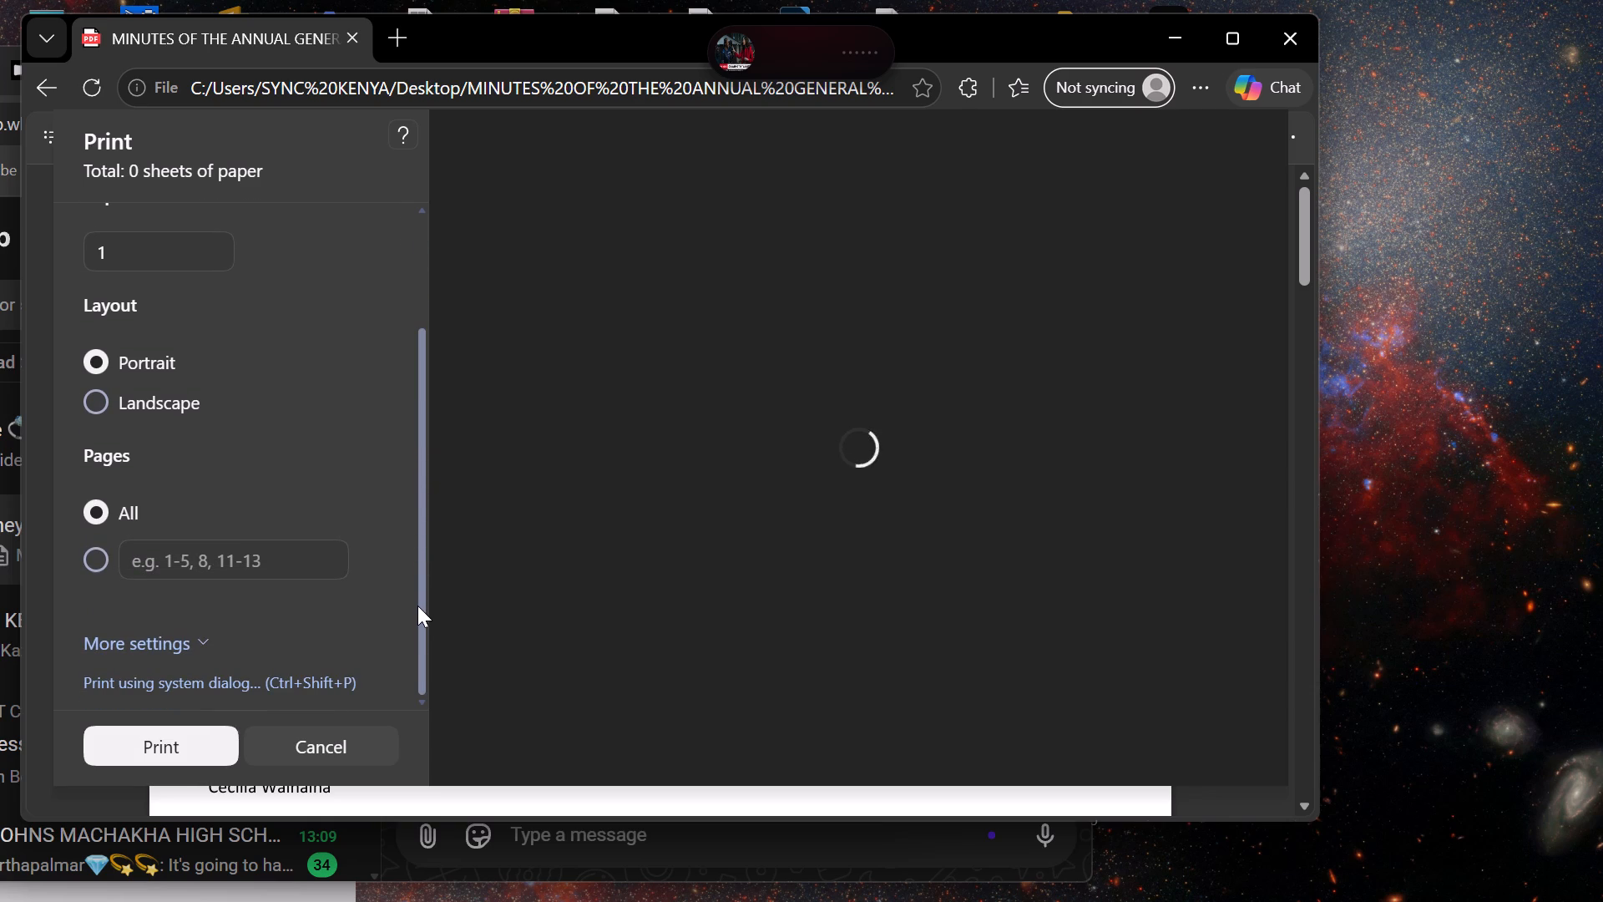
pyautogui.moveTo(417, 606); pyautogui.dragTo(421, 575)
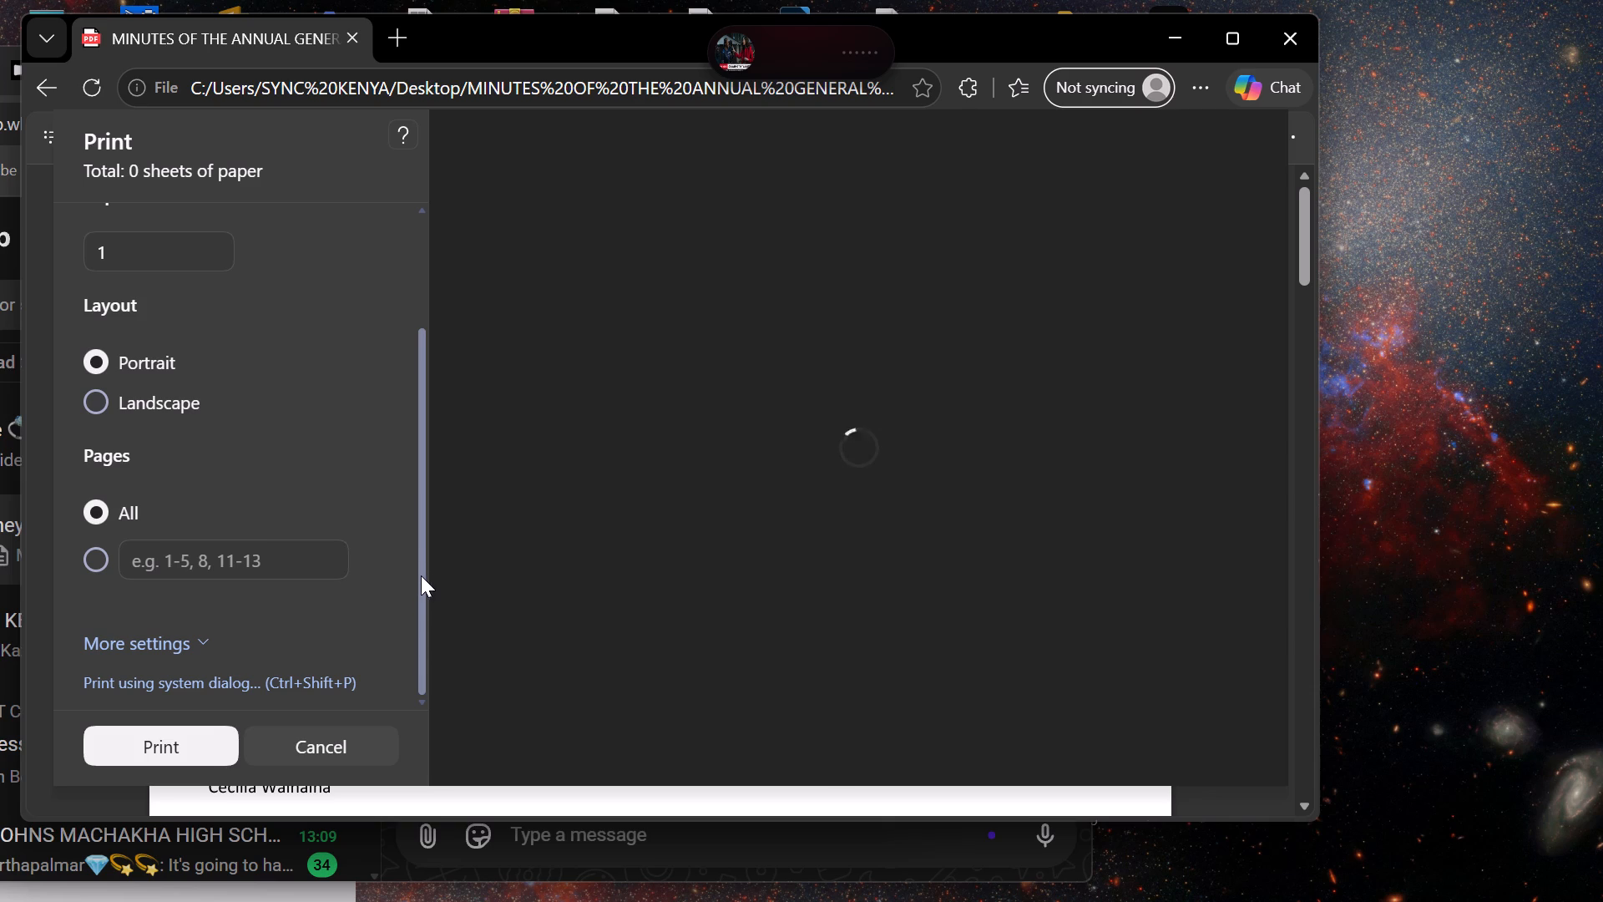
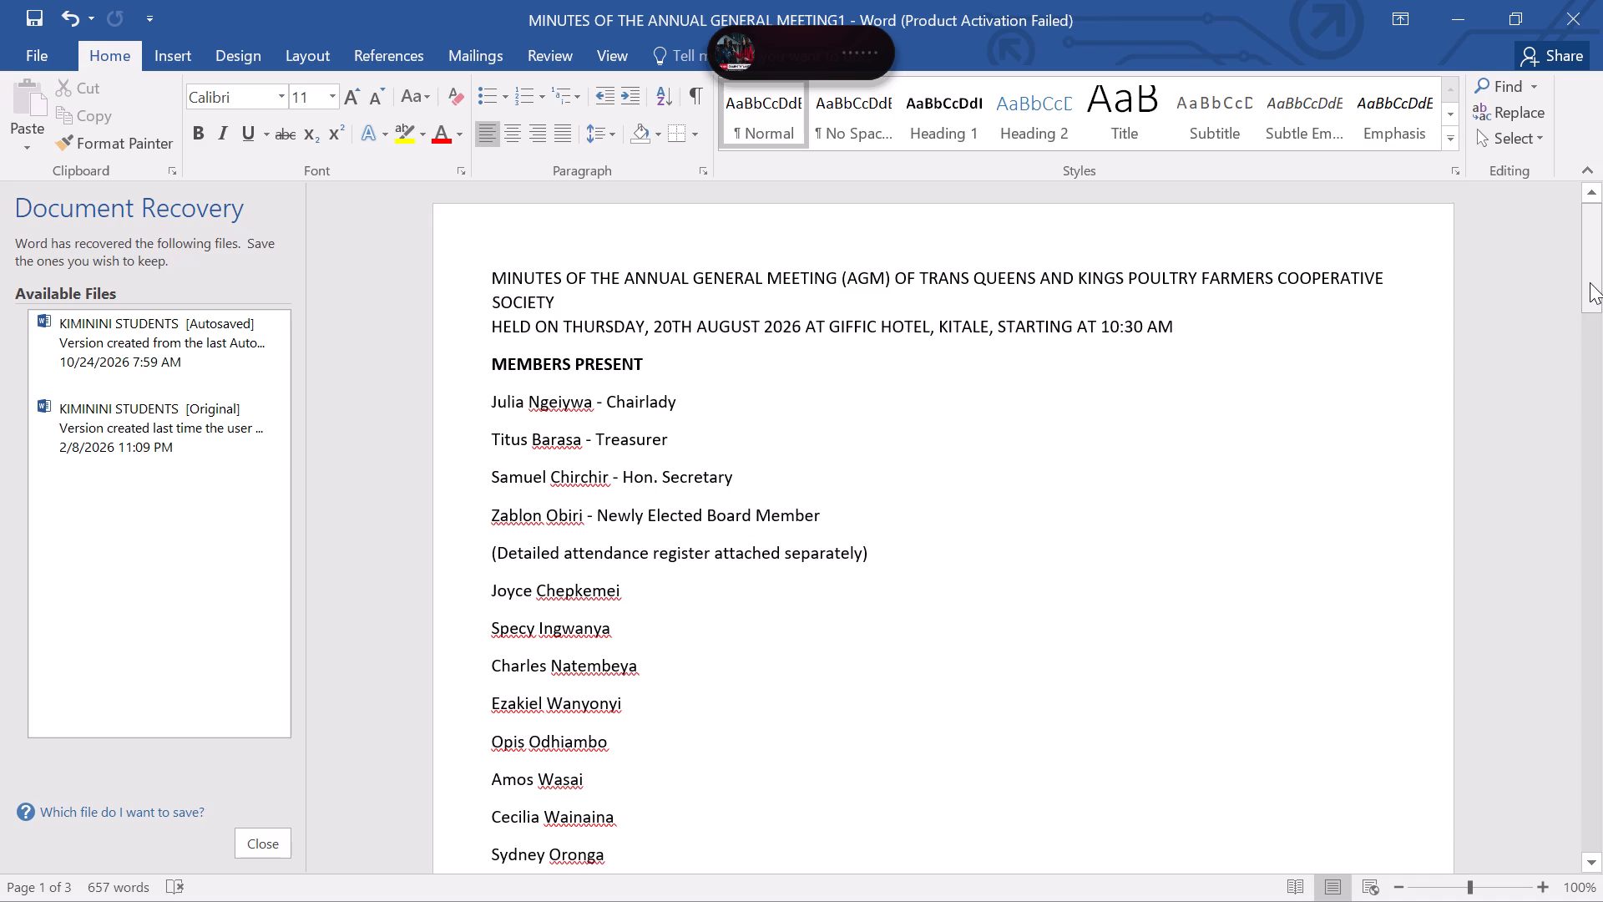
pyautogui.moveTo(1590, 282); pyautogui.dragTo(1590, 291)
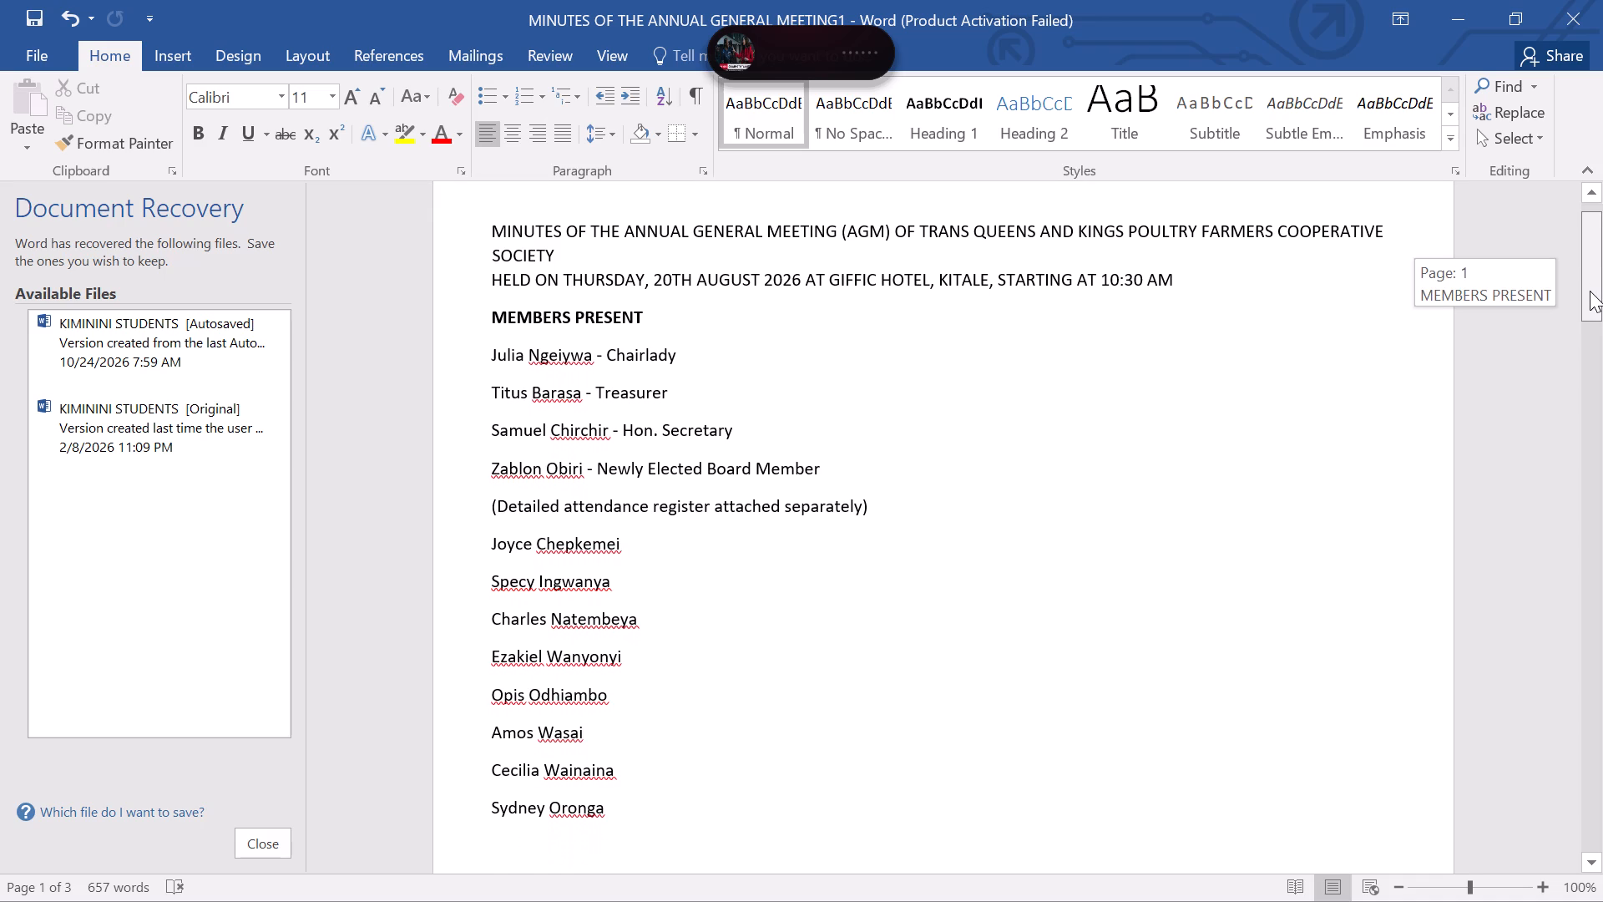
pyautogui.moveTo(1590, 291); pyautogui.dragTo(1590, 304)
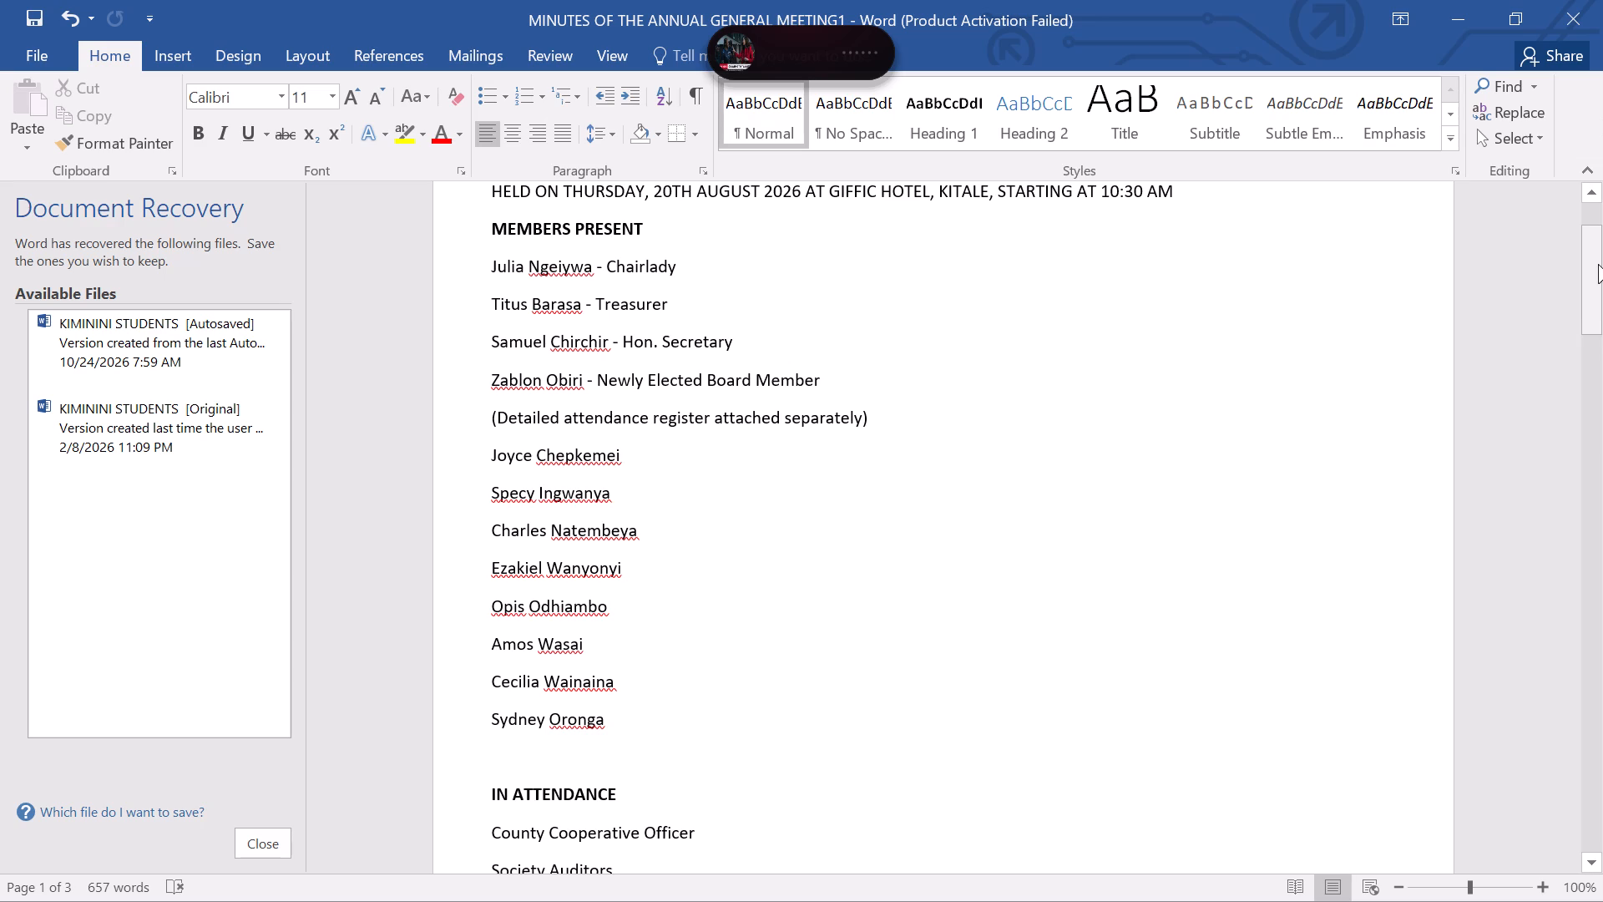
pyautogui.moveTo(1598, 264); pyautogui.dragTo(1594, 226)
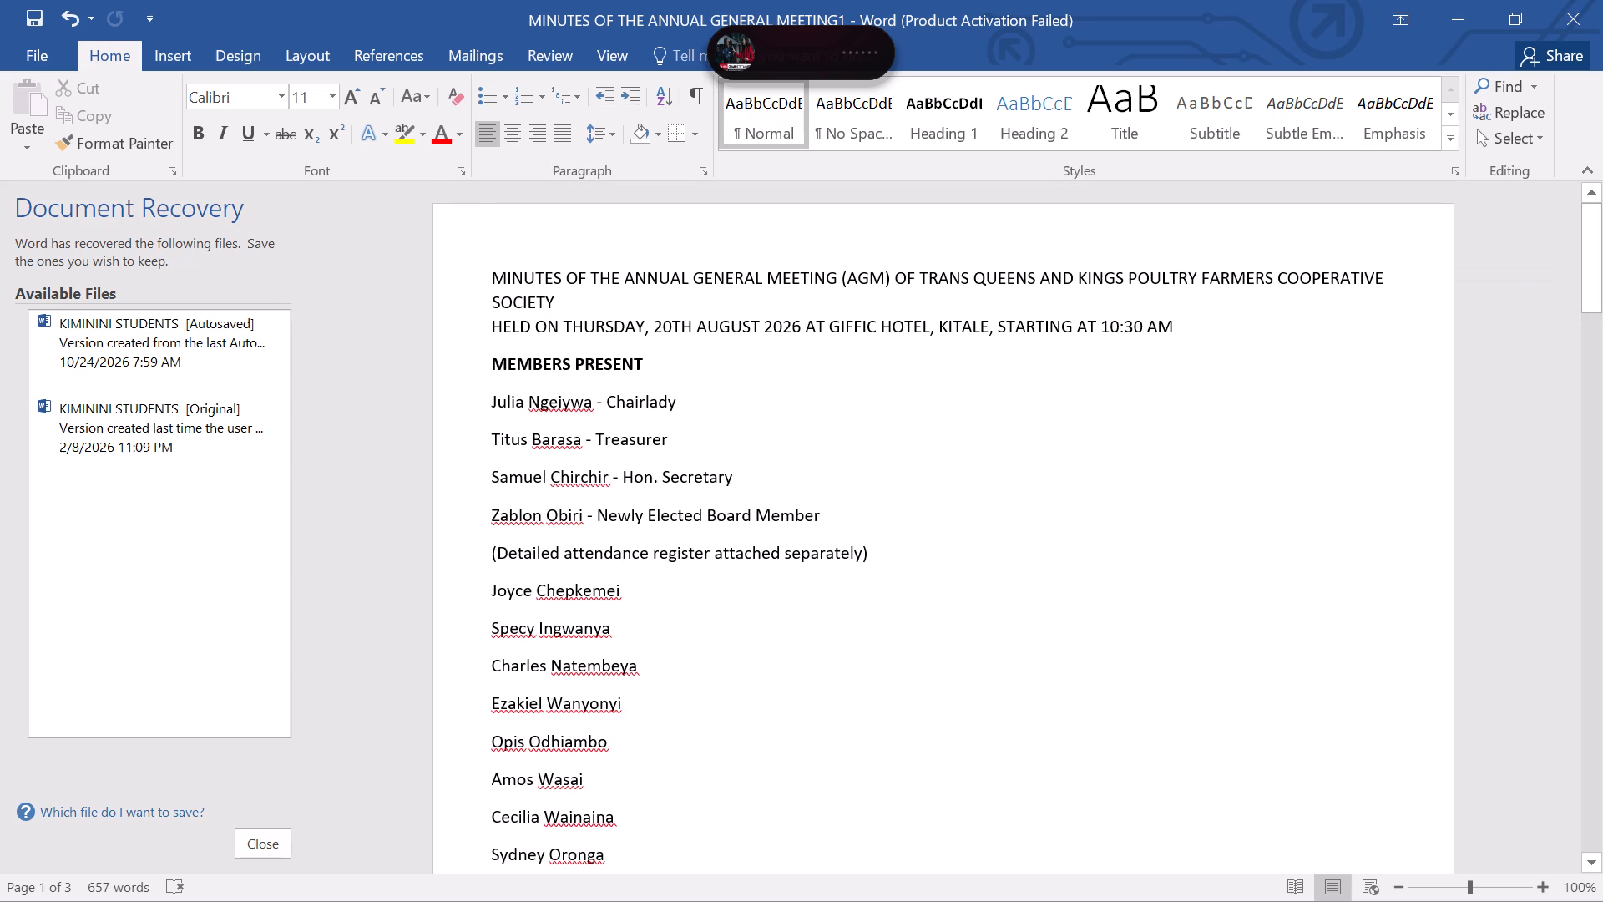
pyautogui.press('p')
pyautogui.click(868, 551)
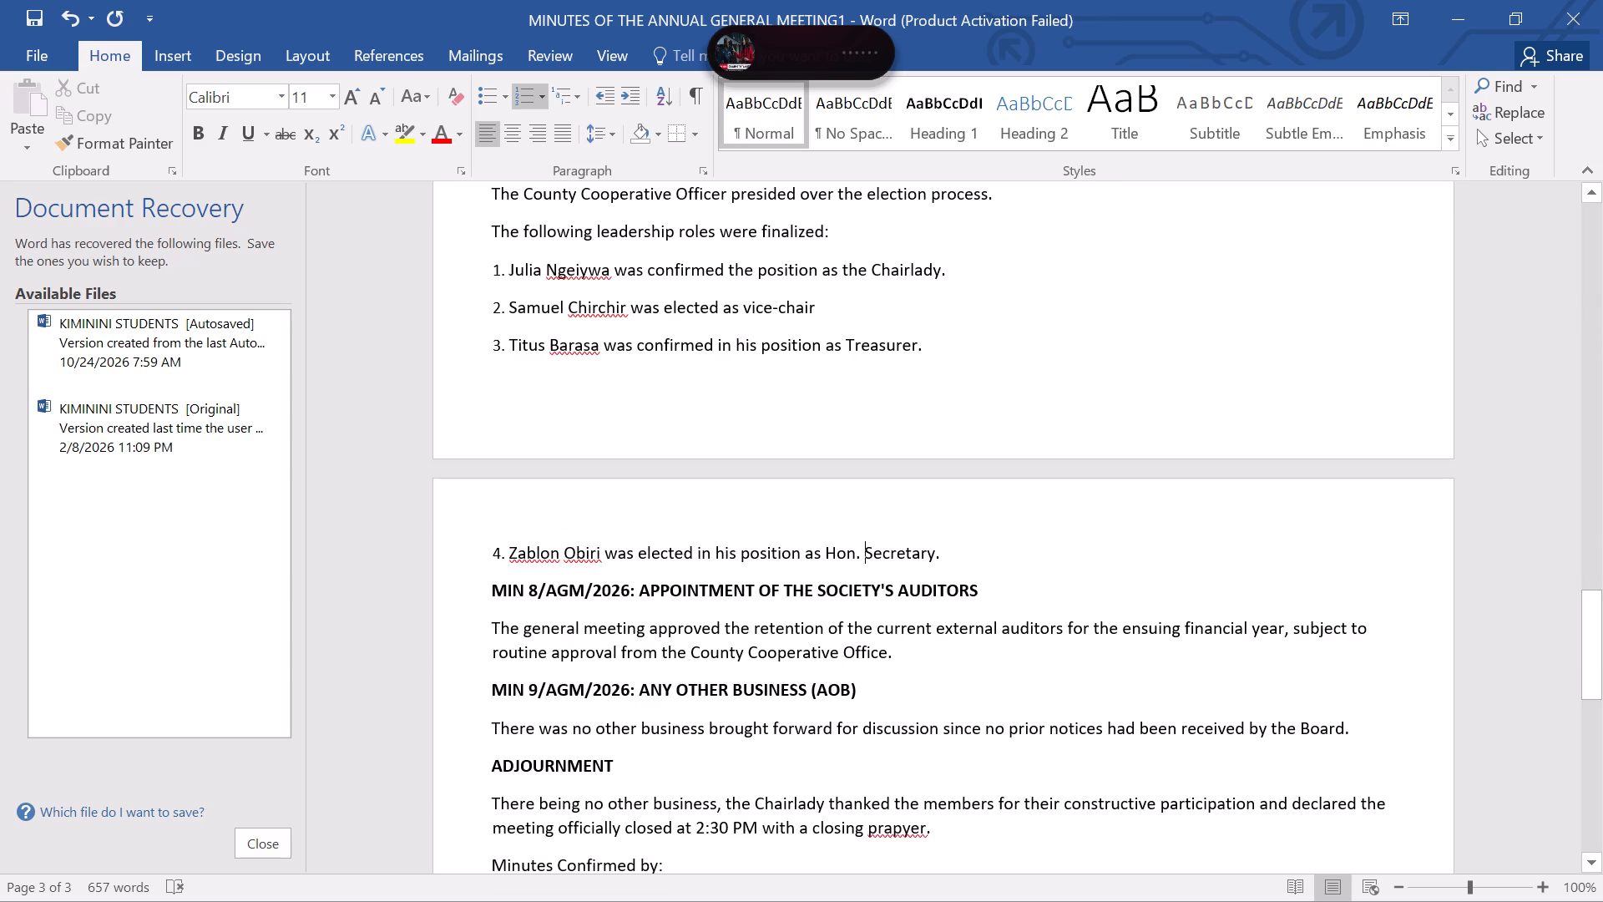
# Select the line "(Detailed attendance register attached separately)" under MEMBERS PRESENT and bring up its cut and copy options.
pyautogui.moveTo(1601, 632); pyautogui.dragTo(1595, 332)
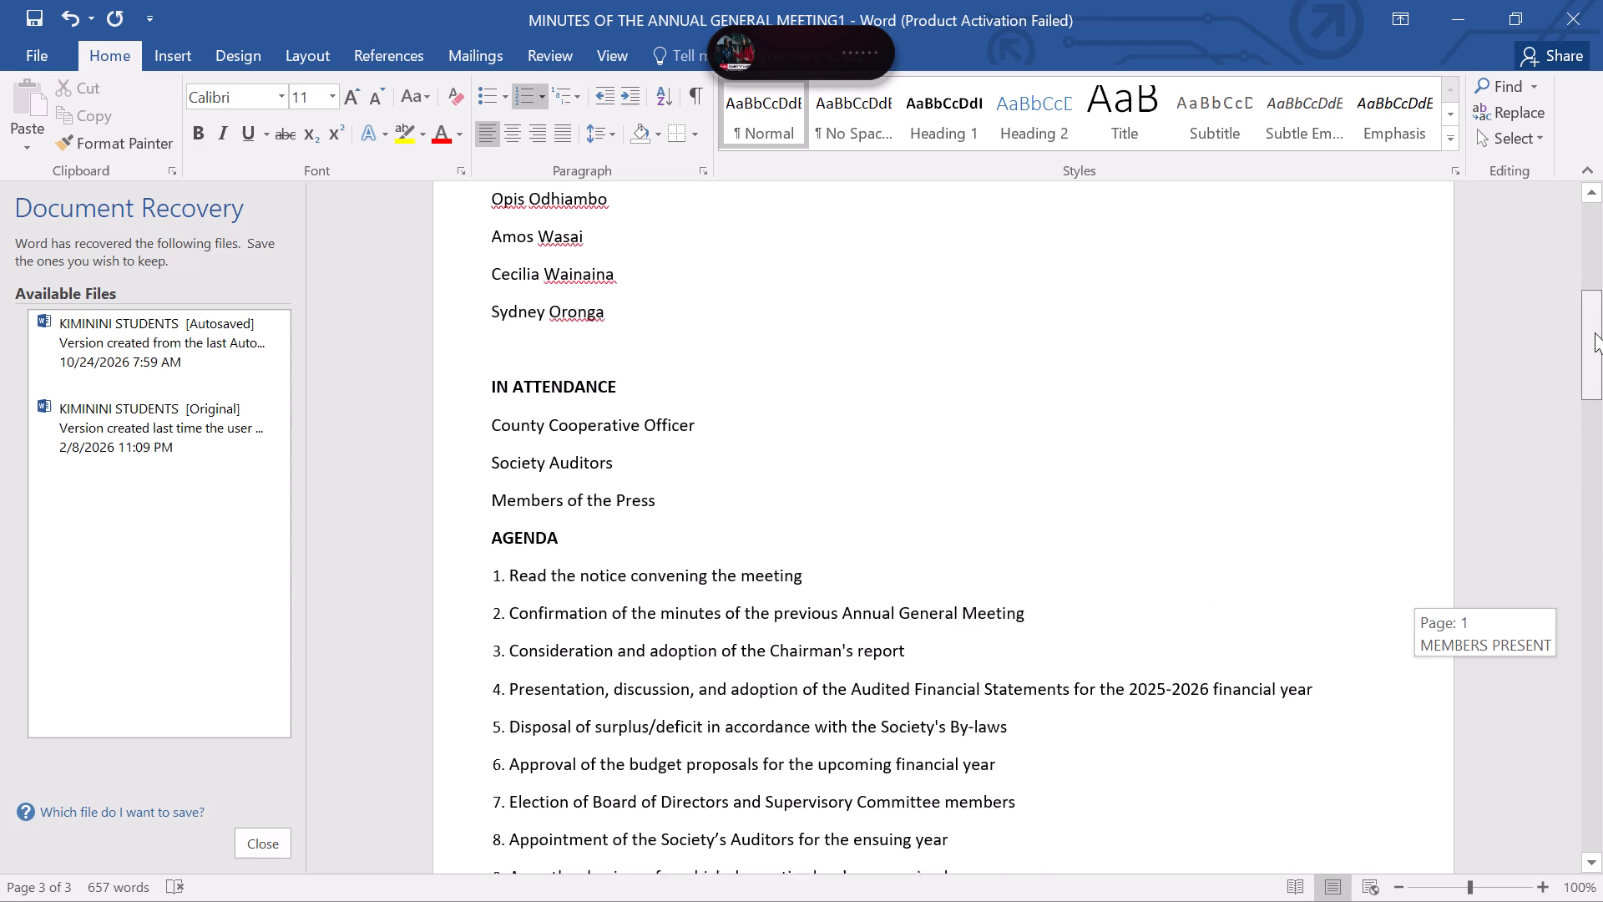
pyautogui.moveTo(1595, 332); pyautogui.dragTo(1595, 250)
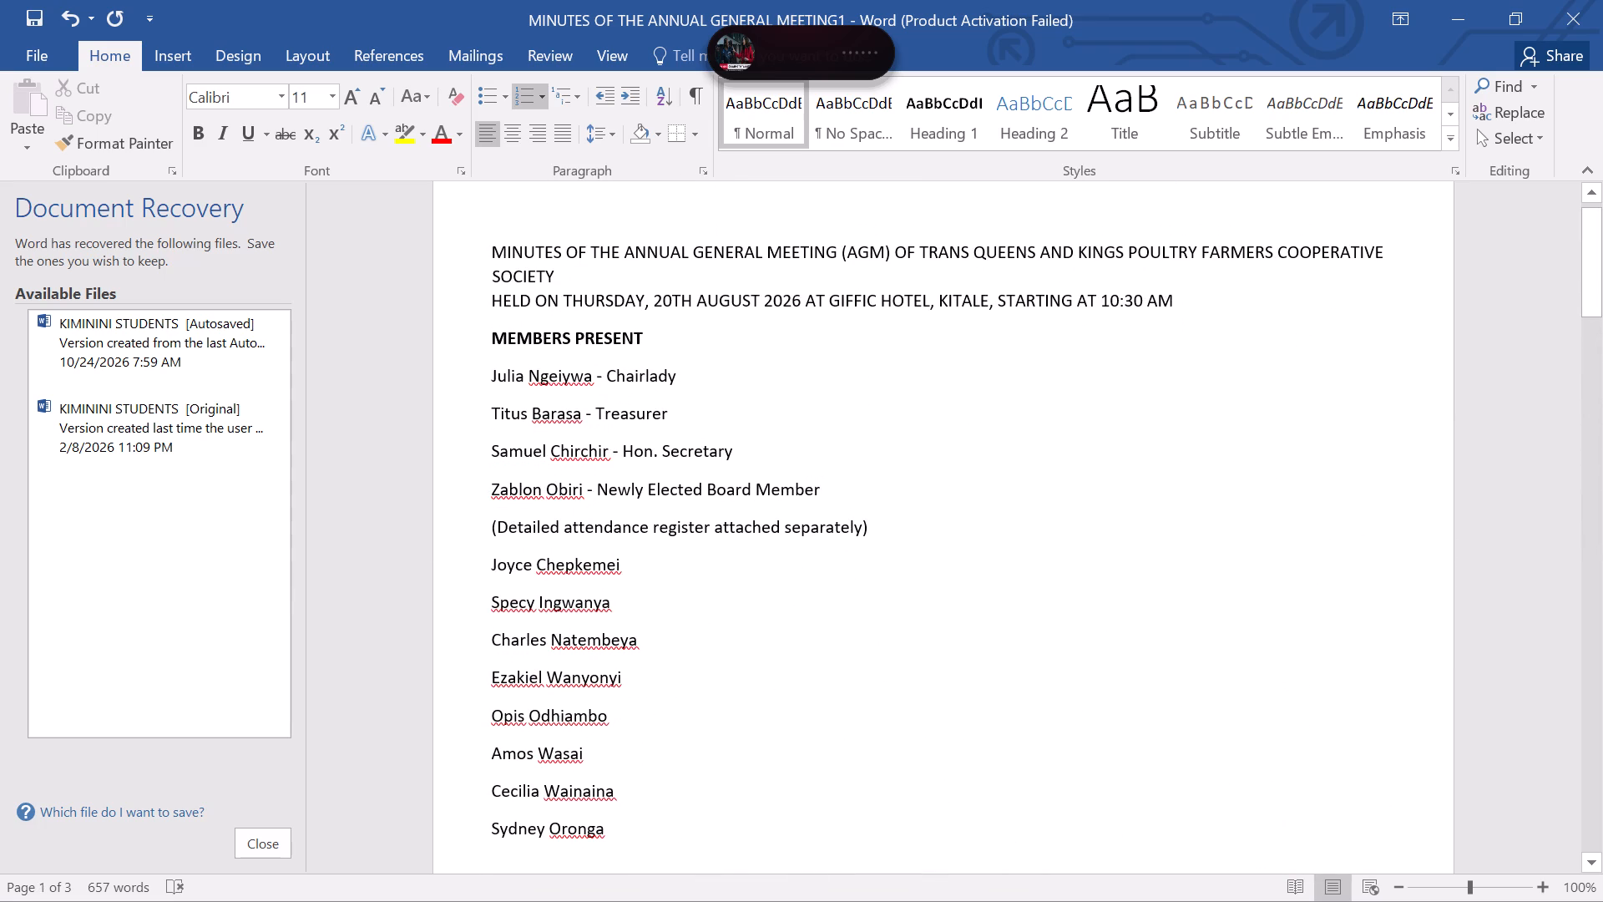
pyautogui.click(853, 621)
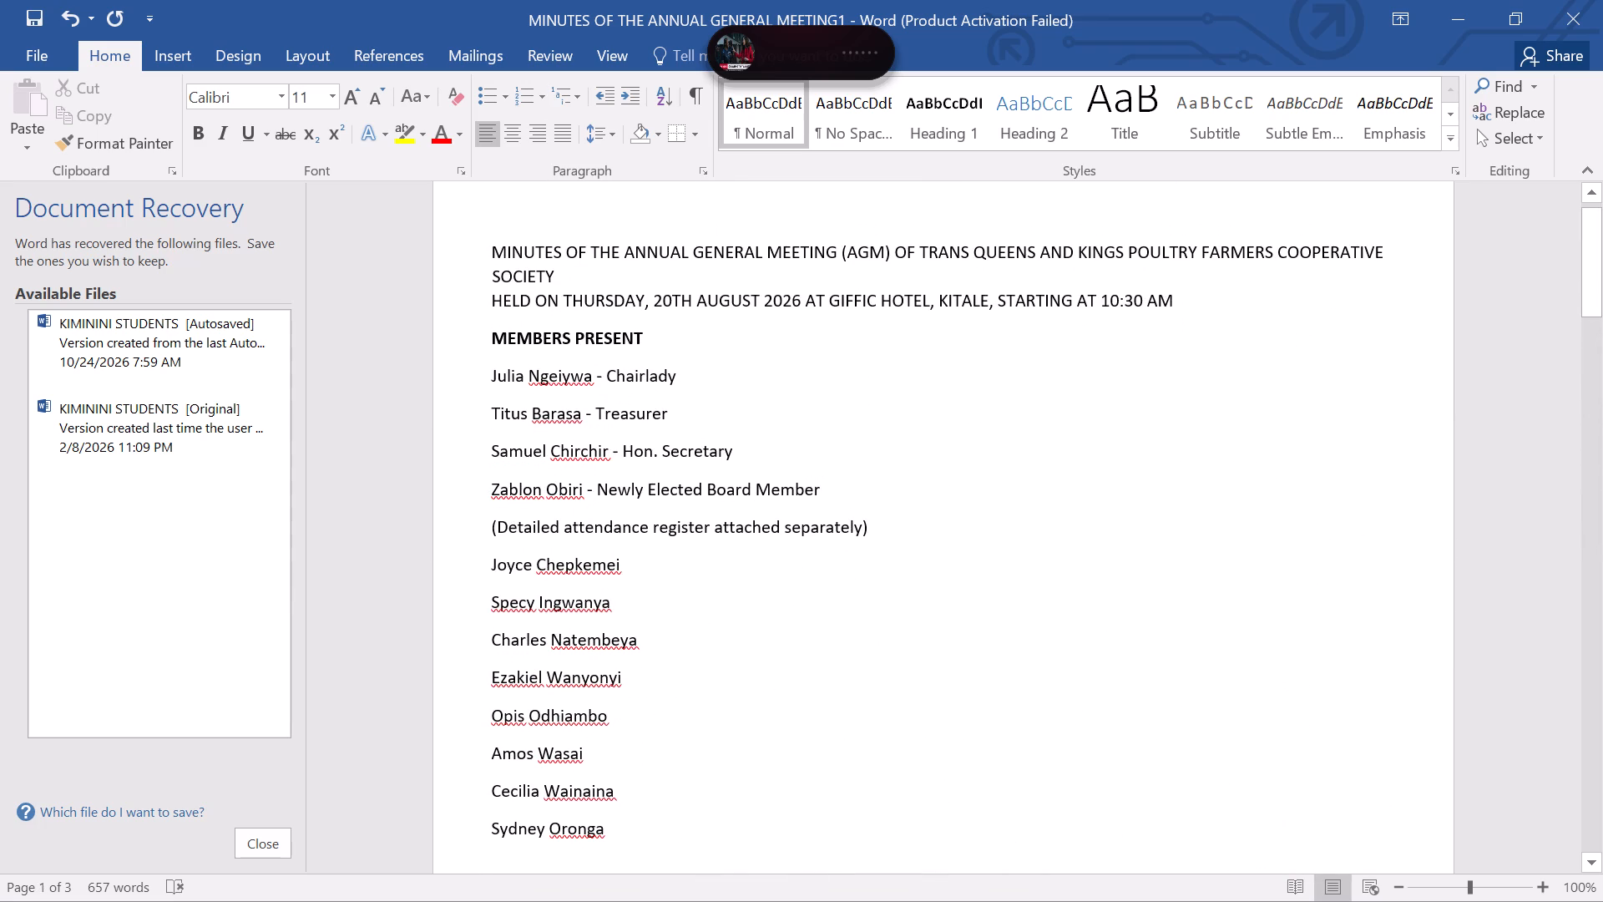
pyautogui.moveTo(483, 528); pyautogui.dragTo(855, 542)
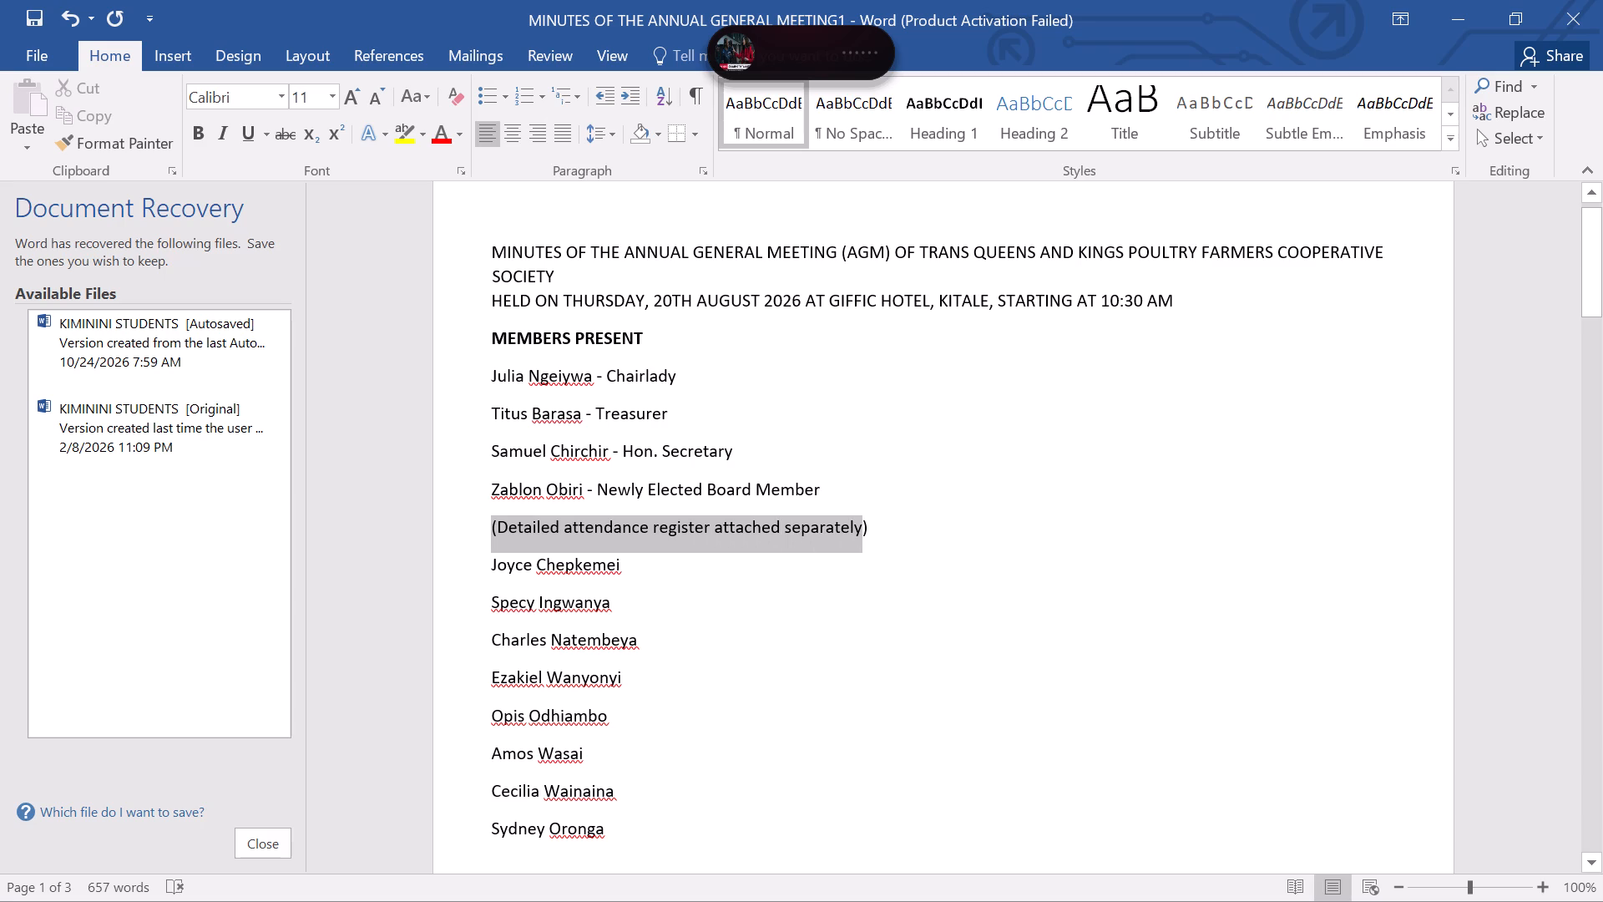
pyautogui.moveTo(855, 542); pyautogui.dragTo(870, 536)
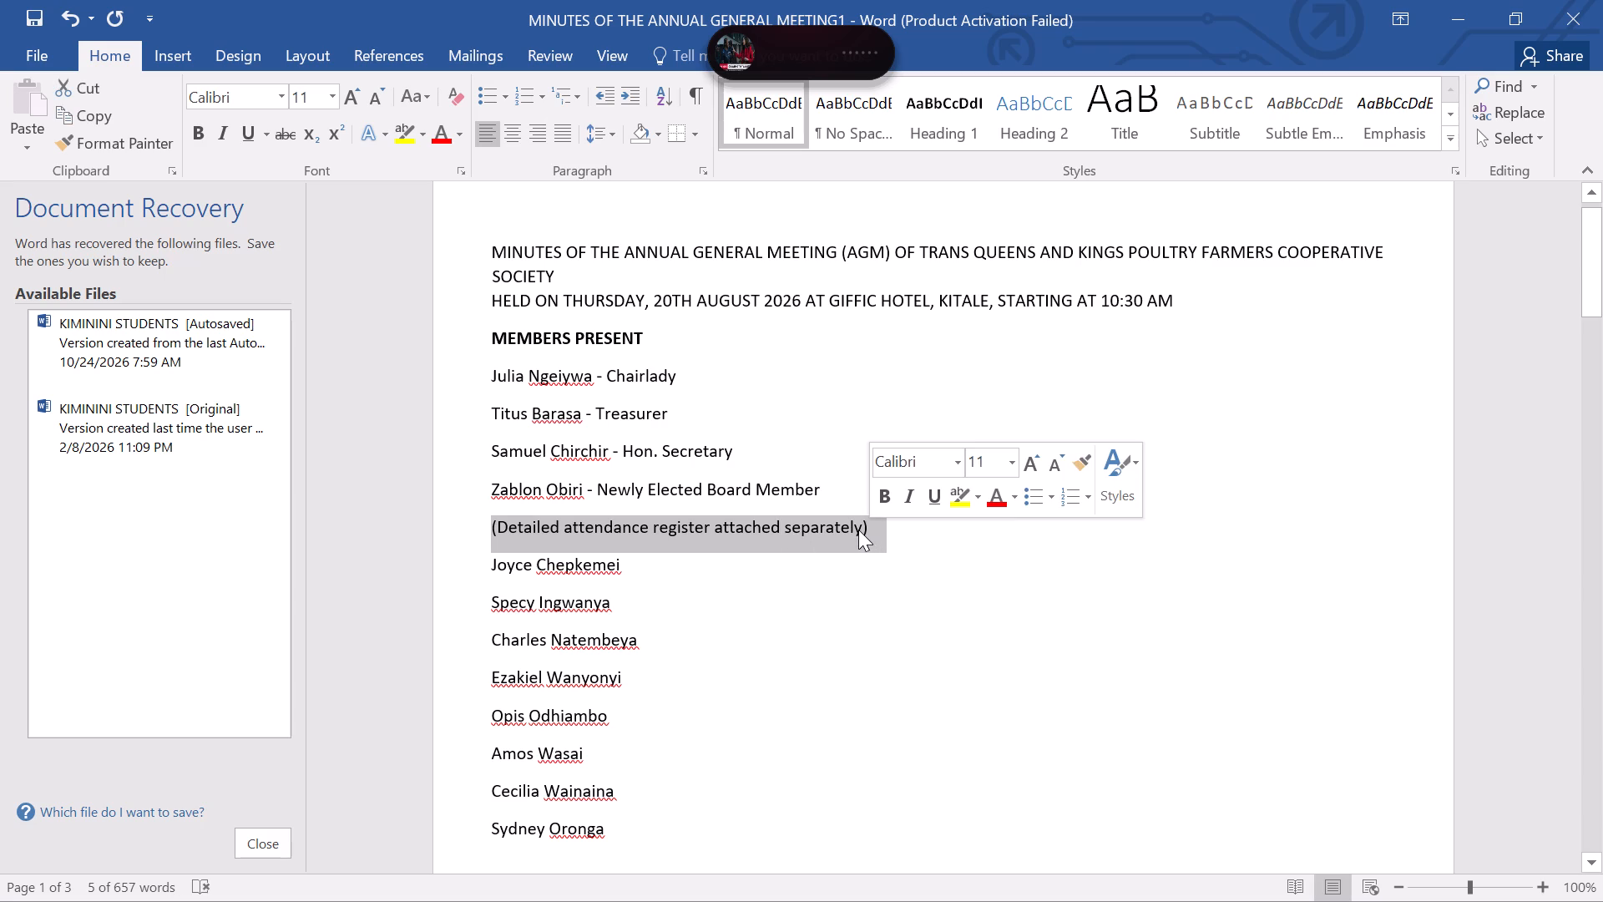
pyautogui.rightClick(857, 529)
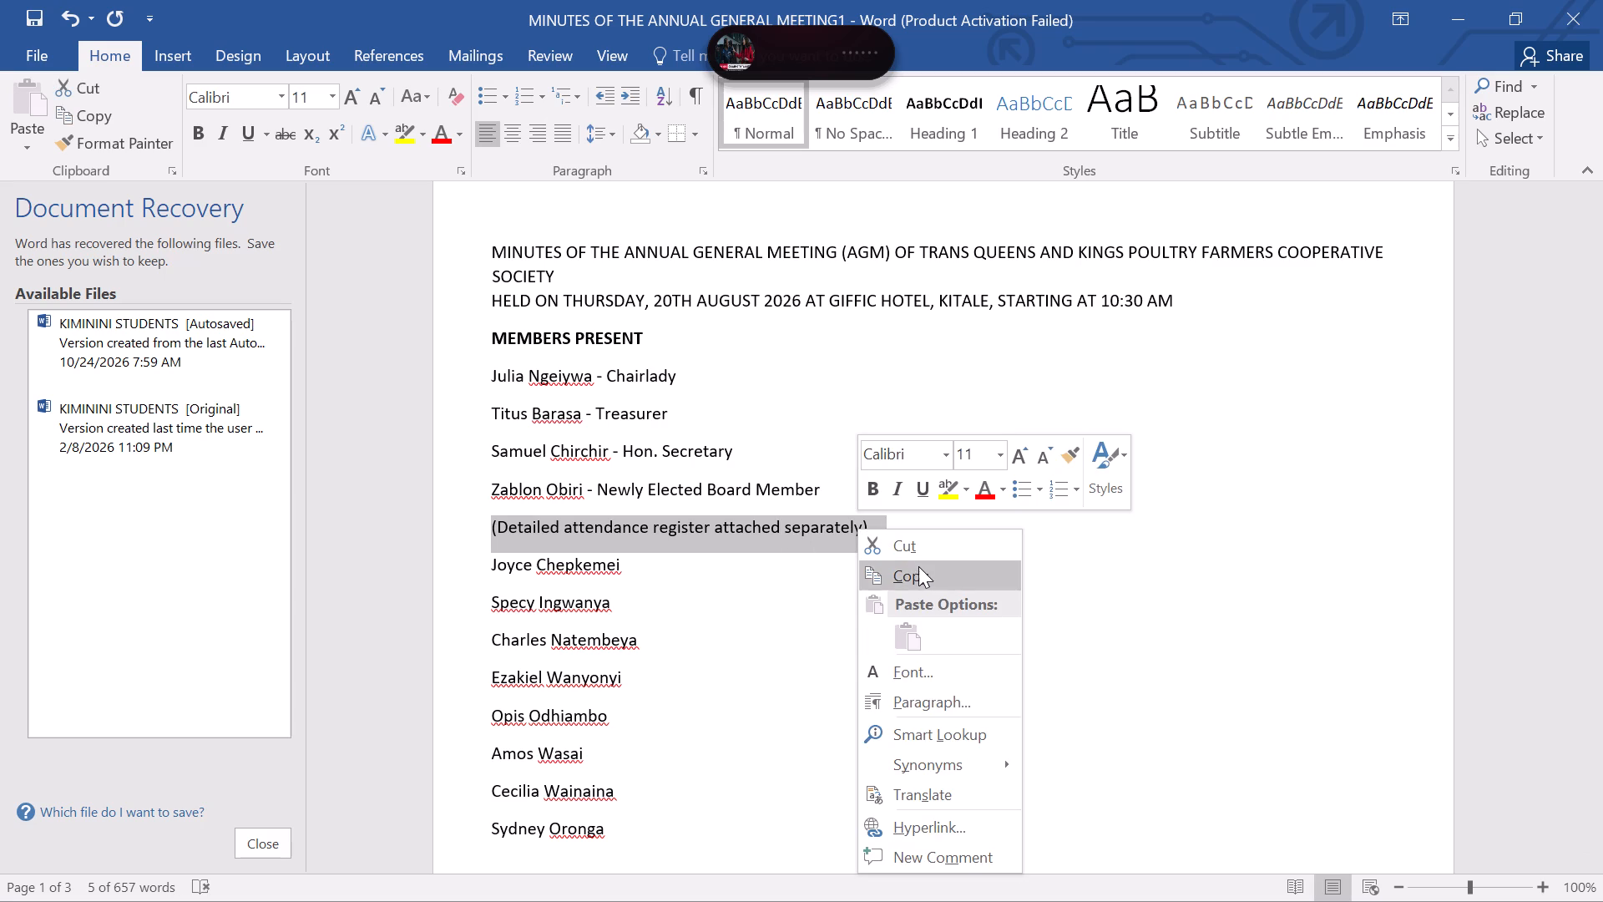
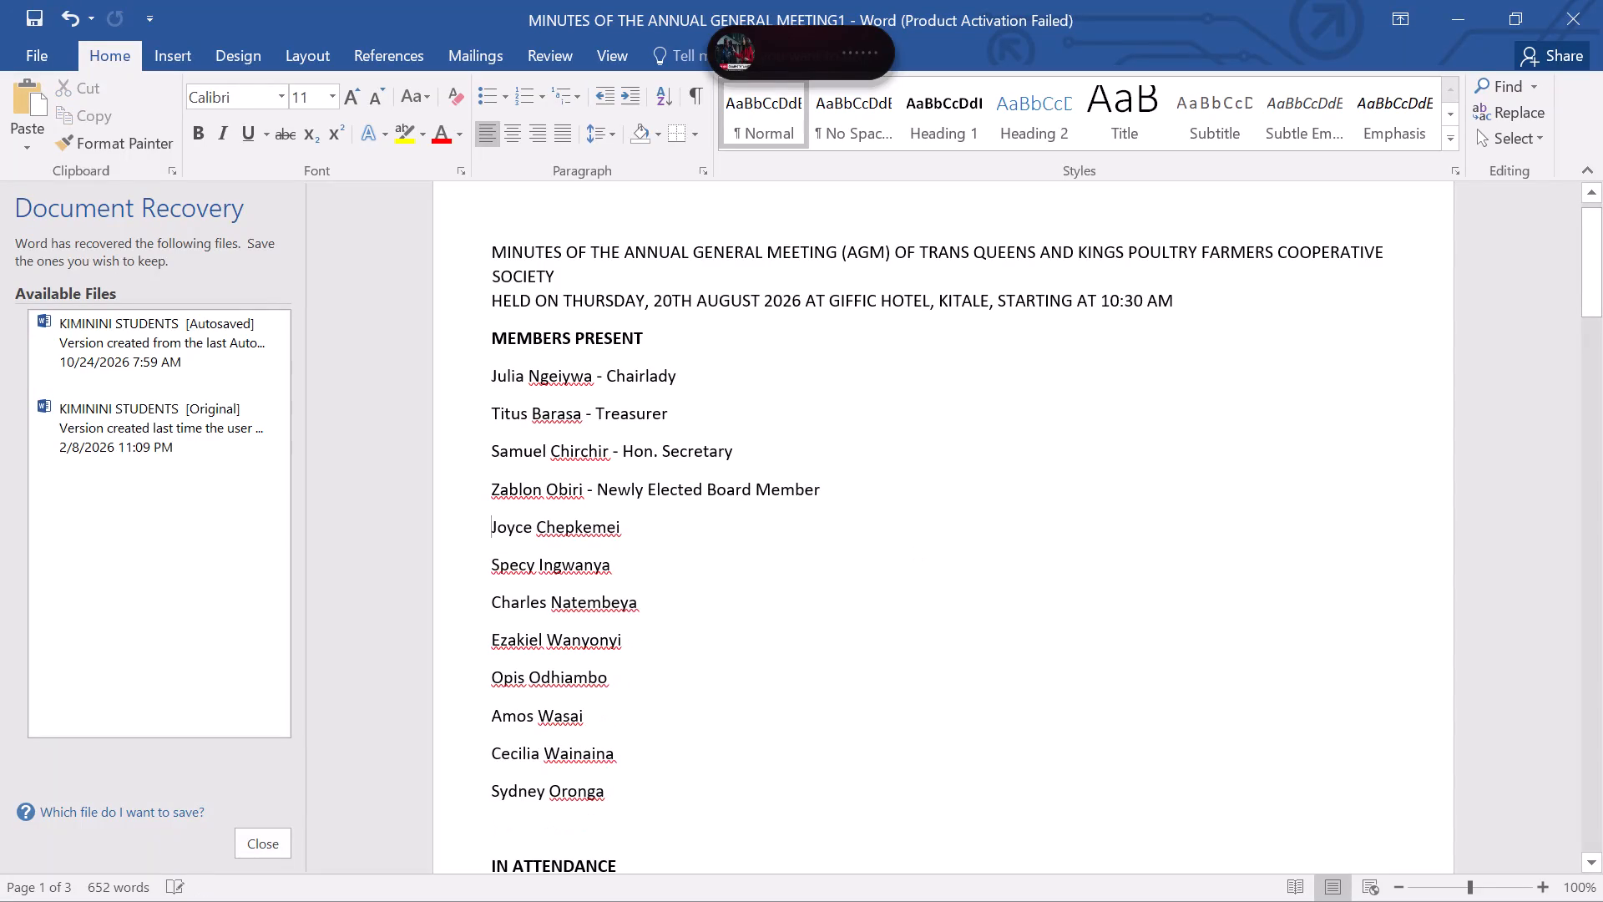
# Paste the cut note "(Detailed attendance register attached separately)" on its own line below Sydney's entry, without the extra blank line.
pyautogui.click(627, 785)
pyautogui.press('Return')
pyautogui.hotkey('ctrl', 'v')
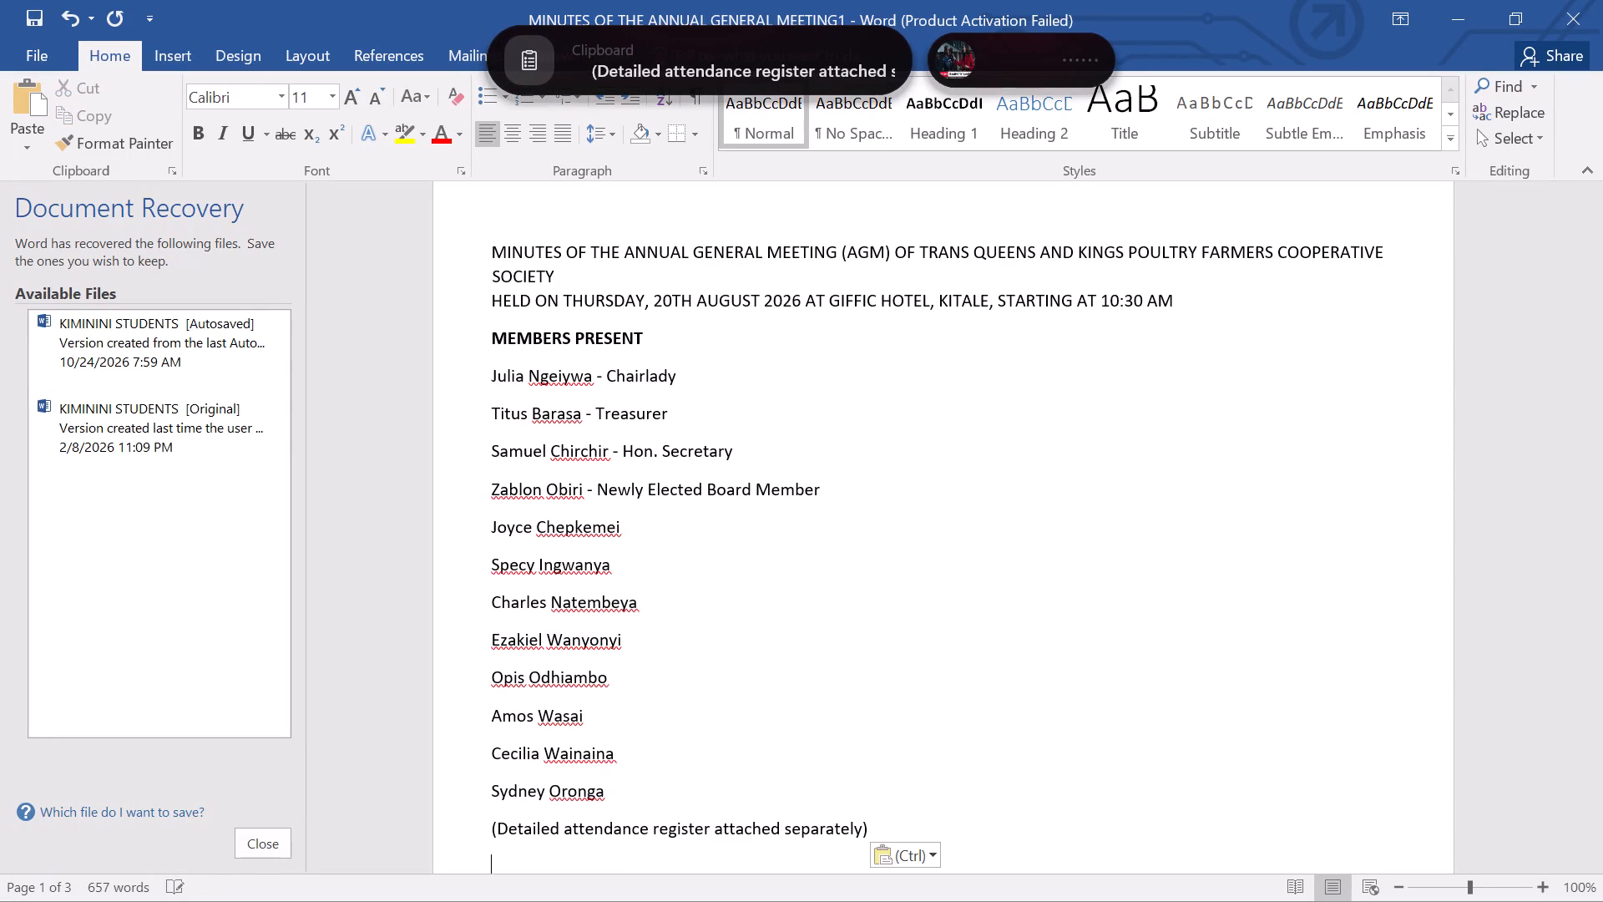
pyautogui.press('BackSpace')
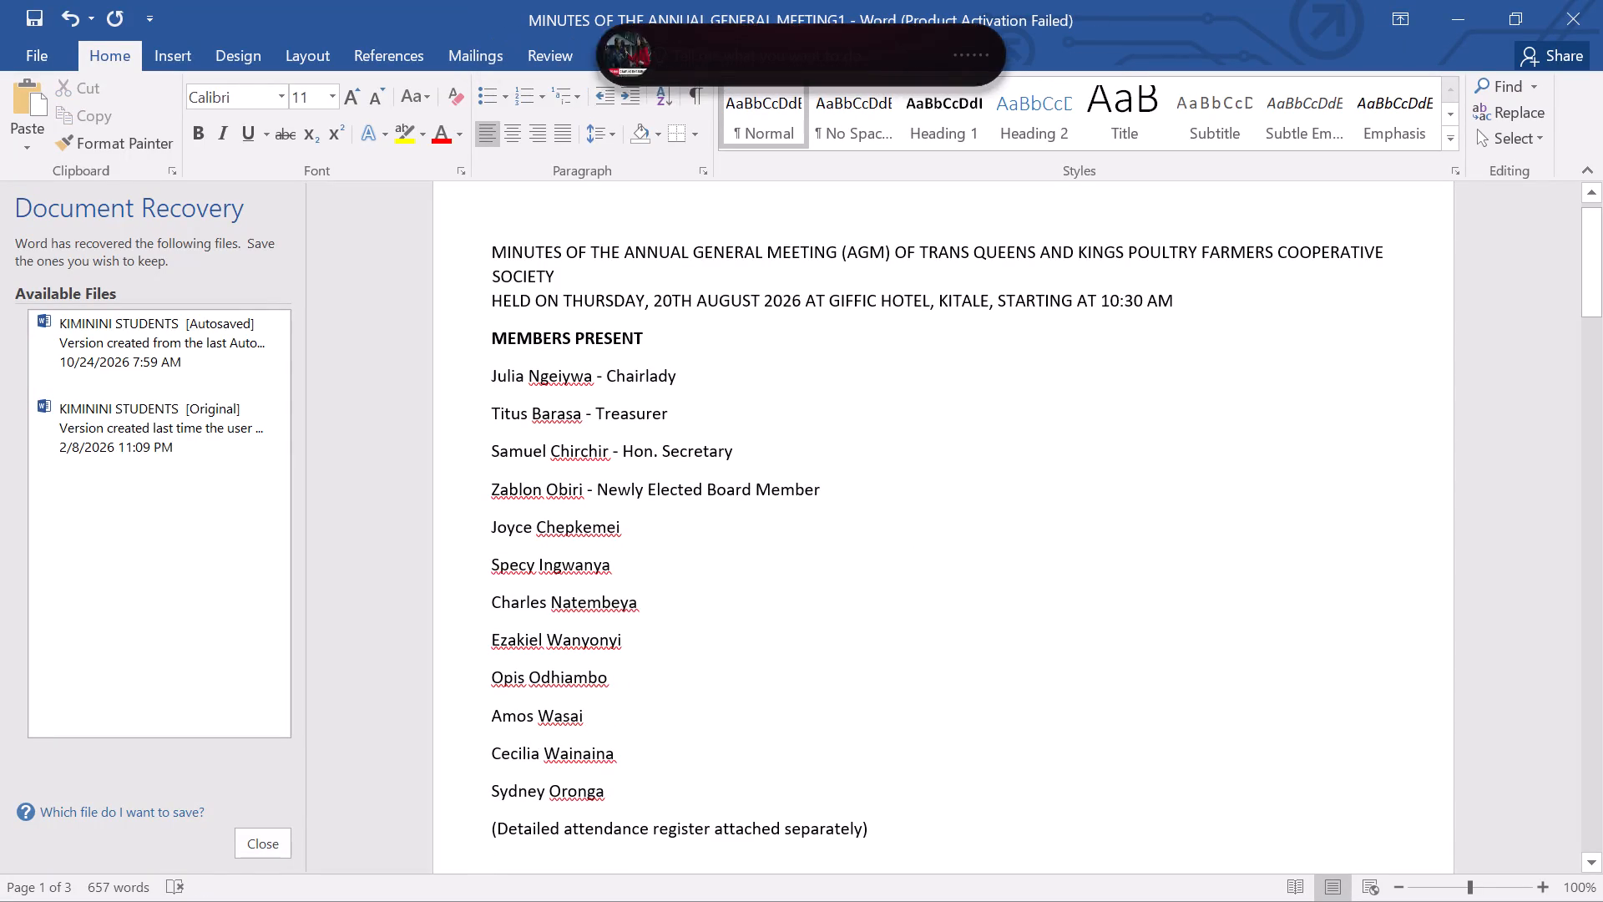
pyautogui.press('BackSpace')
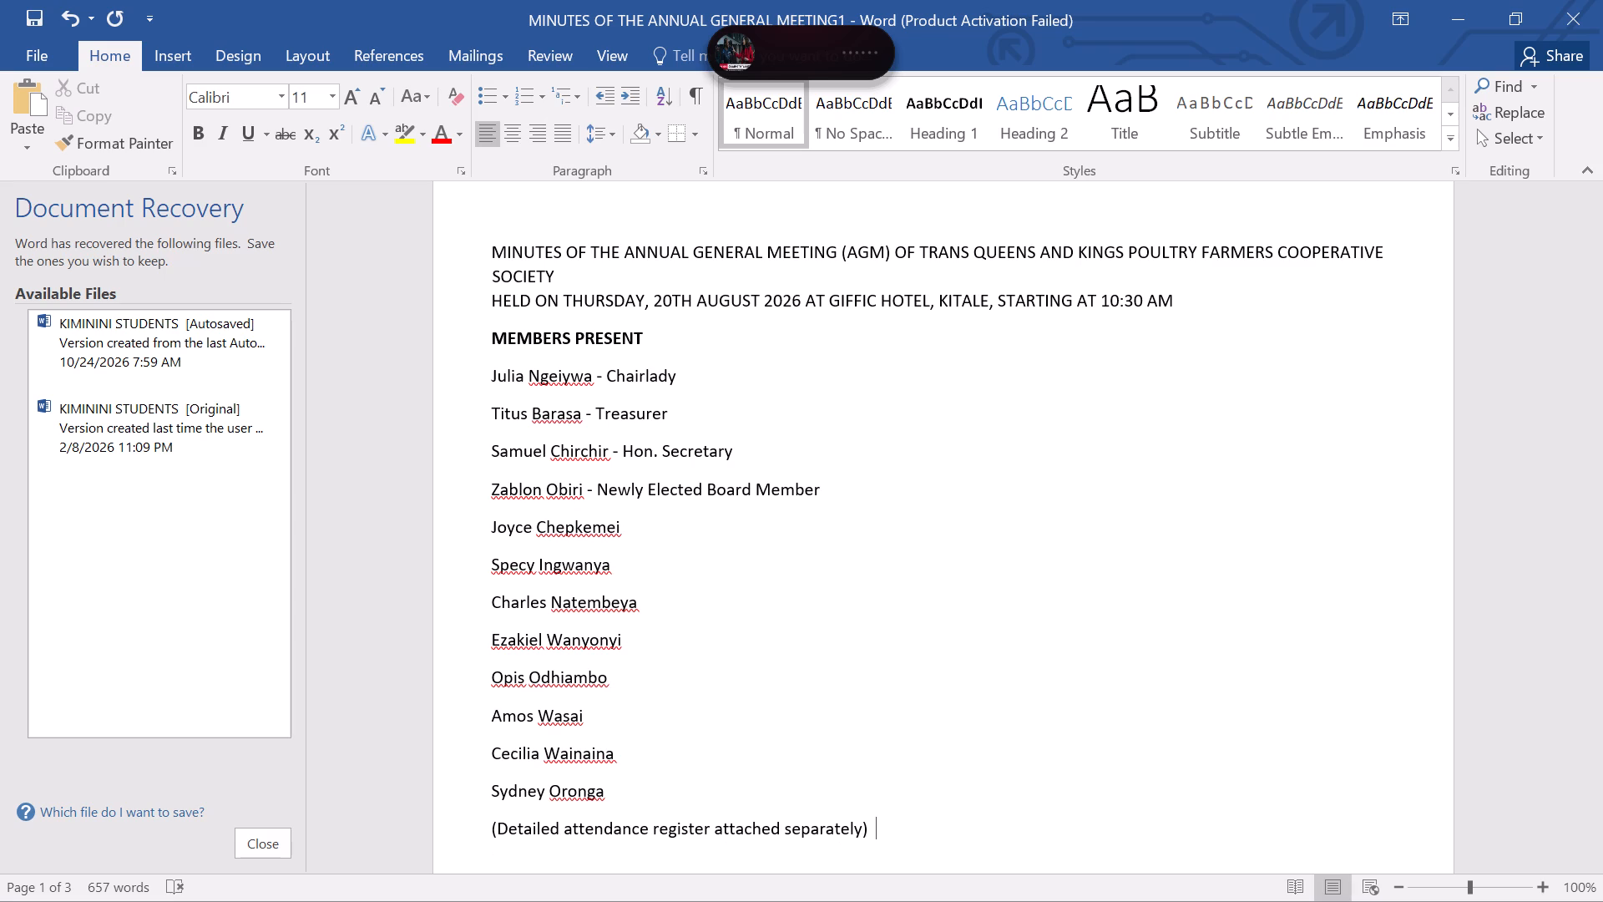
# Delete "Newly Elected" from Zablon's role in the members present list, leaving "Board Member".
pyautogui.moveTo(705, 492); pyautogui.dragTo(615, 490)
pyautogui.press('BackSpace')
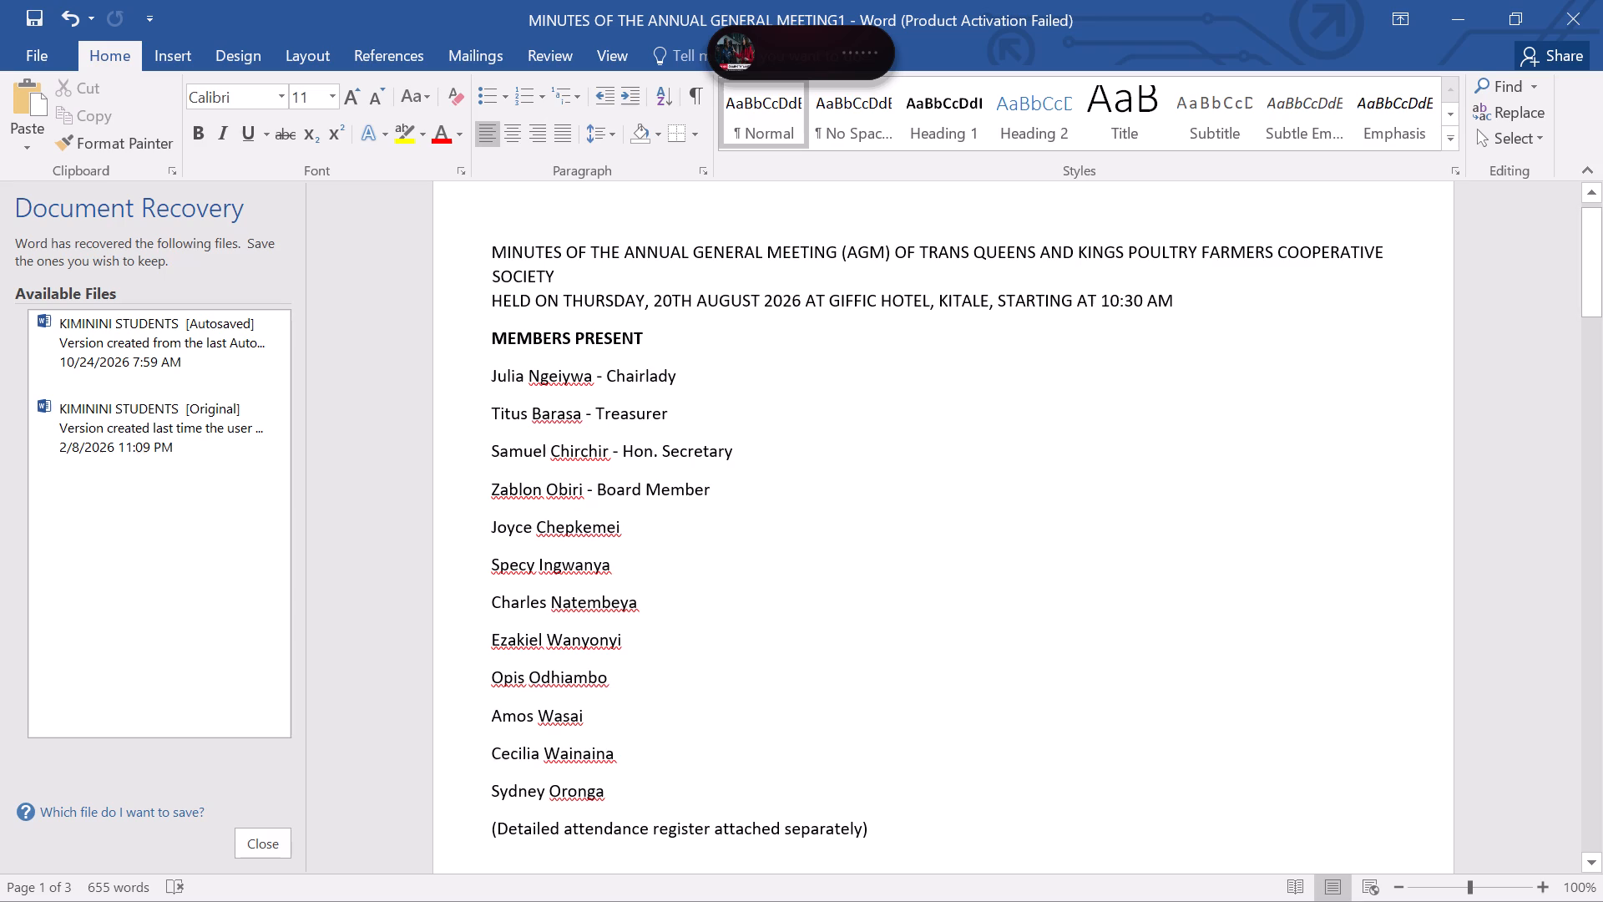
# Add the role "- Manager" after Amos's name in the members present list.
pyautogui.click(601, 712)
pyautogui.press('space')
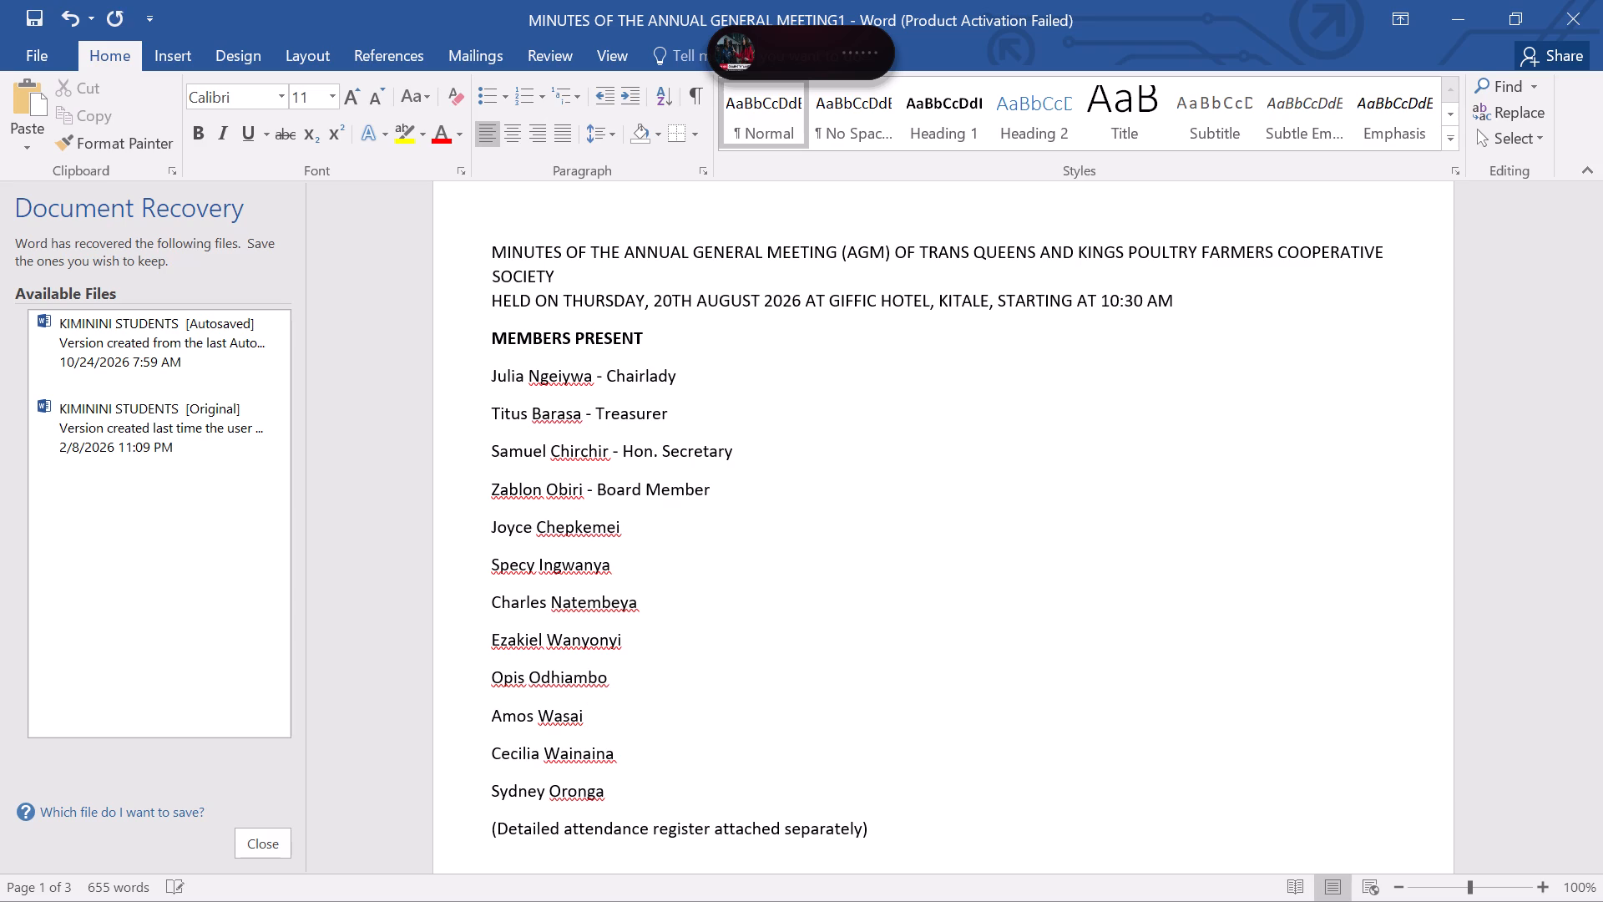
pyautogui.press('=')
pyautogui.press('BackSpace')
pyautogui.press('-')
pyautogui.press('space')
pyautogui.hotkey('shift', 'm')
pyautogui.write('anager')
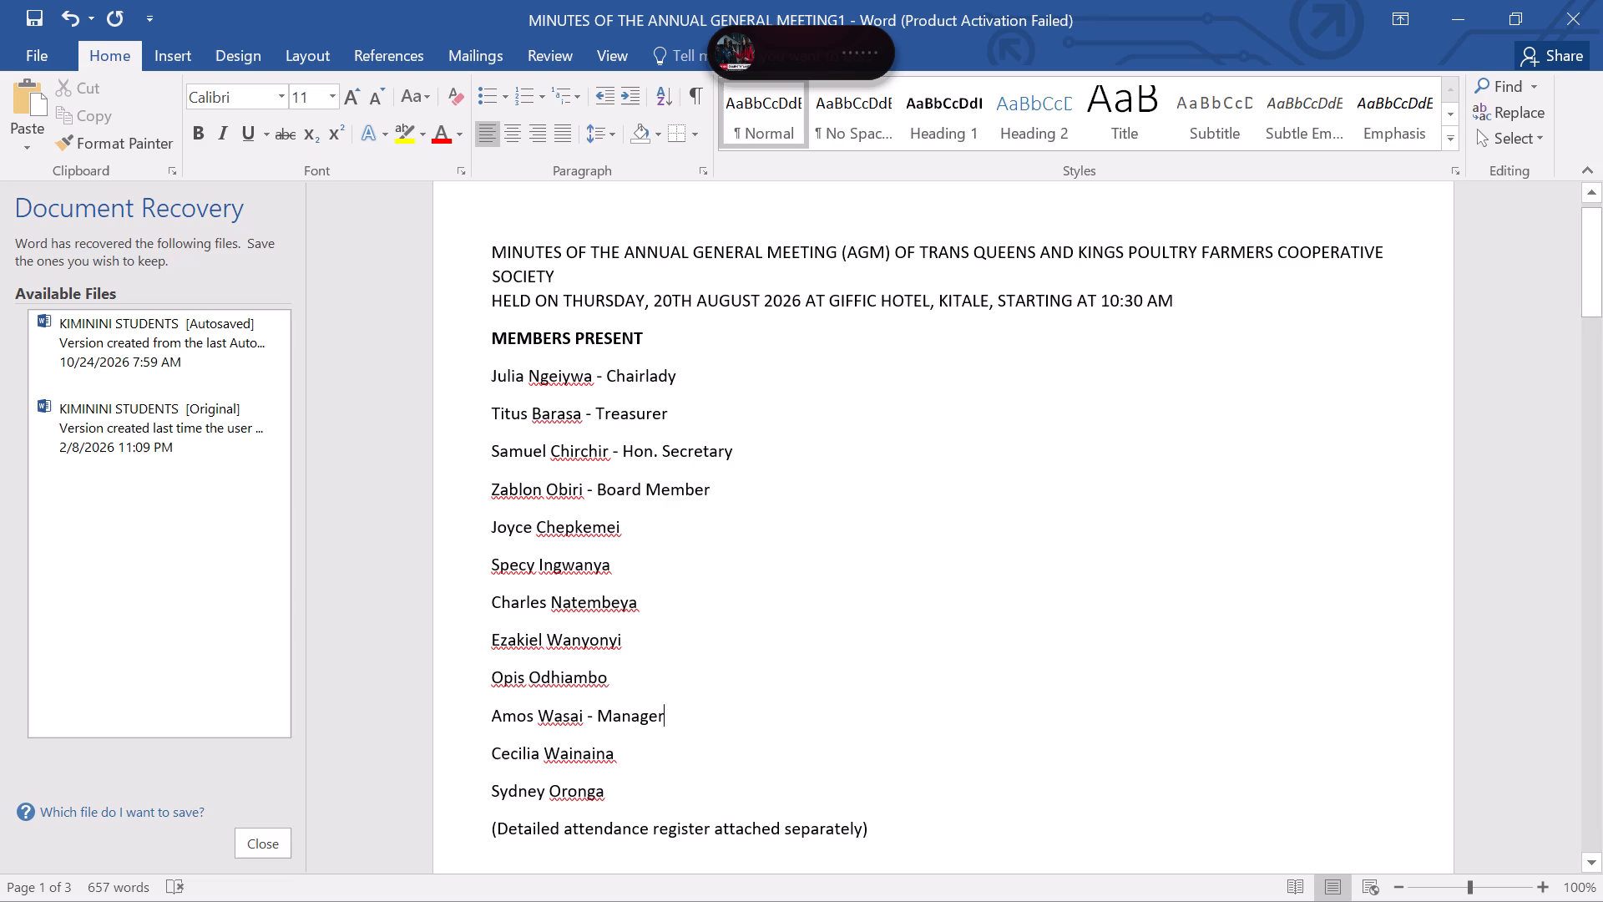
# Move the Manager's line directly below the Board Member's line in the members present list, without leaving a blank line.
pyautogui.moveTo(493, 716); pyautogui.dragTo(631, 712)
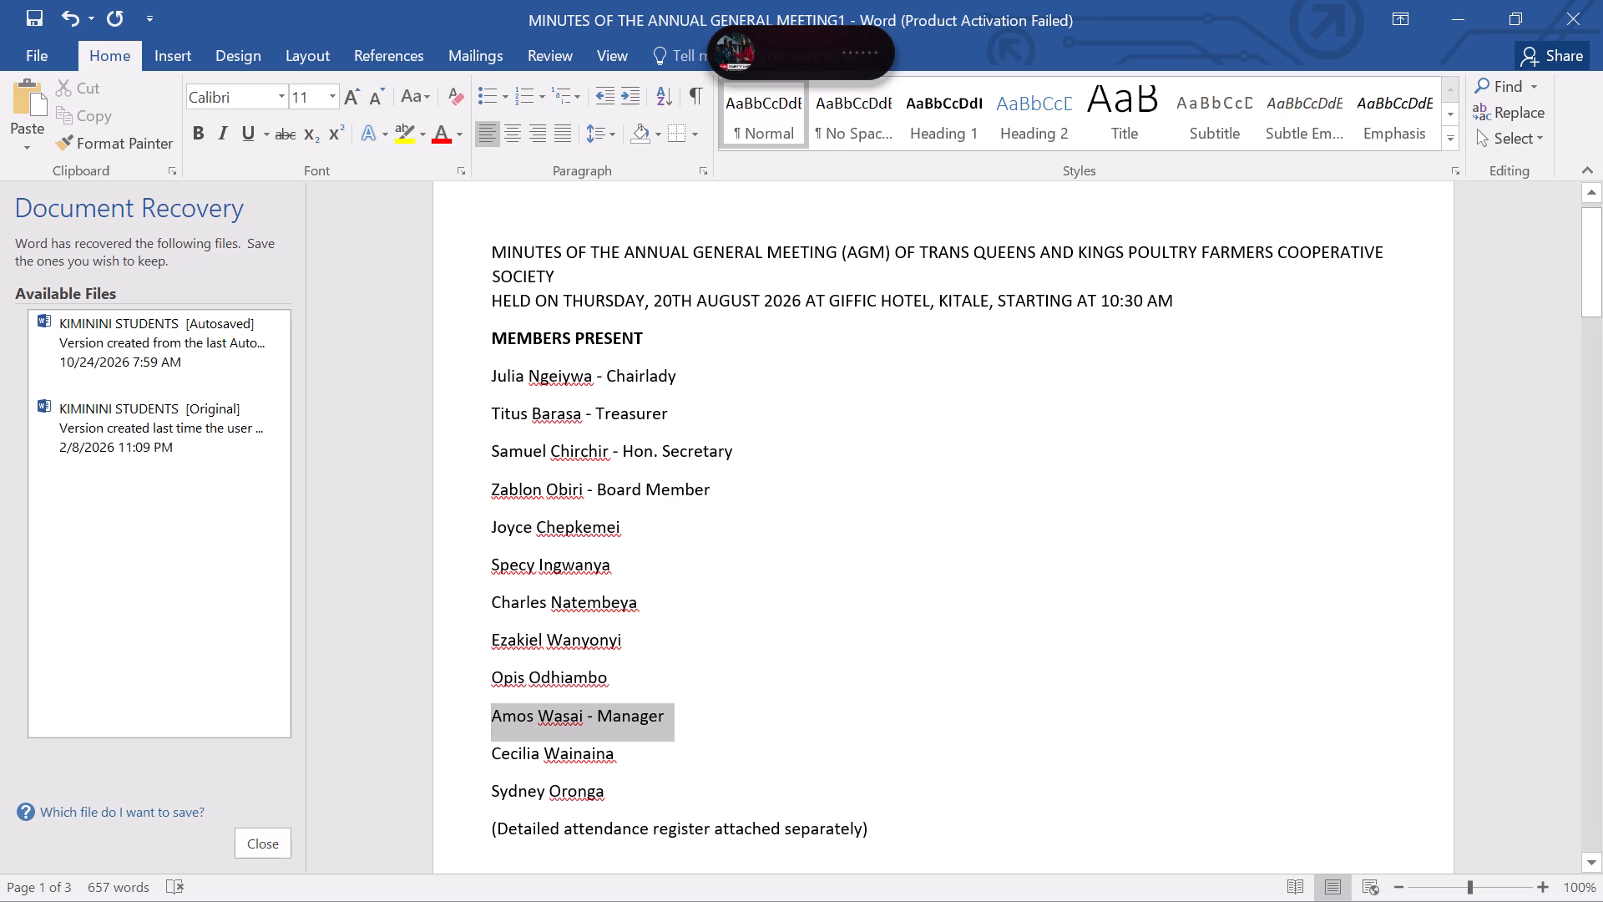
pyautogui.moveTo(631, 712); pyautogui.dragTo(638, 712)
pyautogui.rightClick(638, 712)
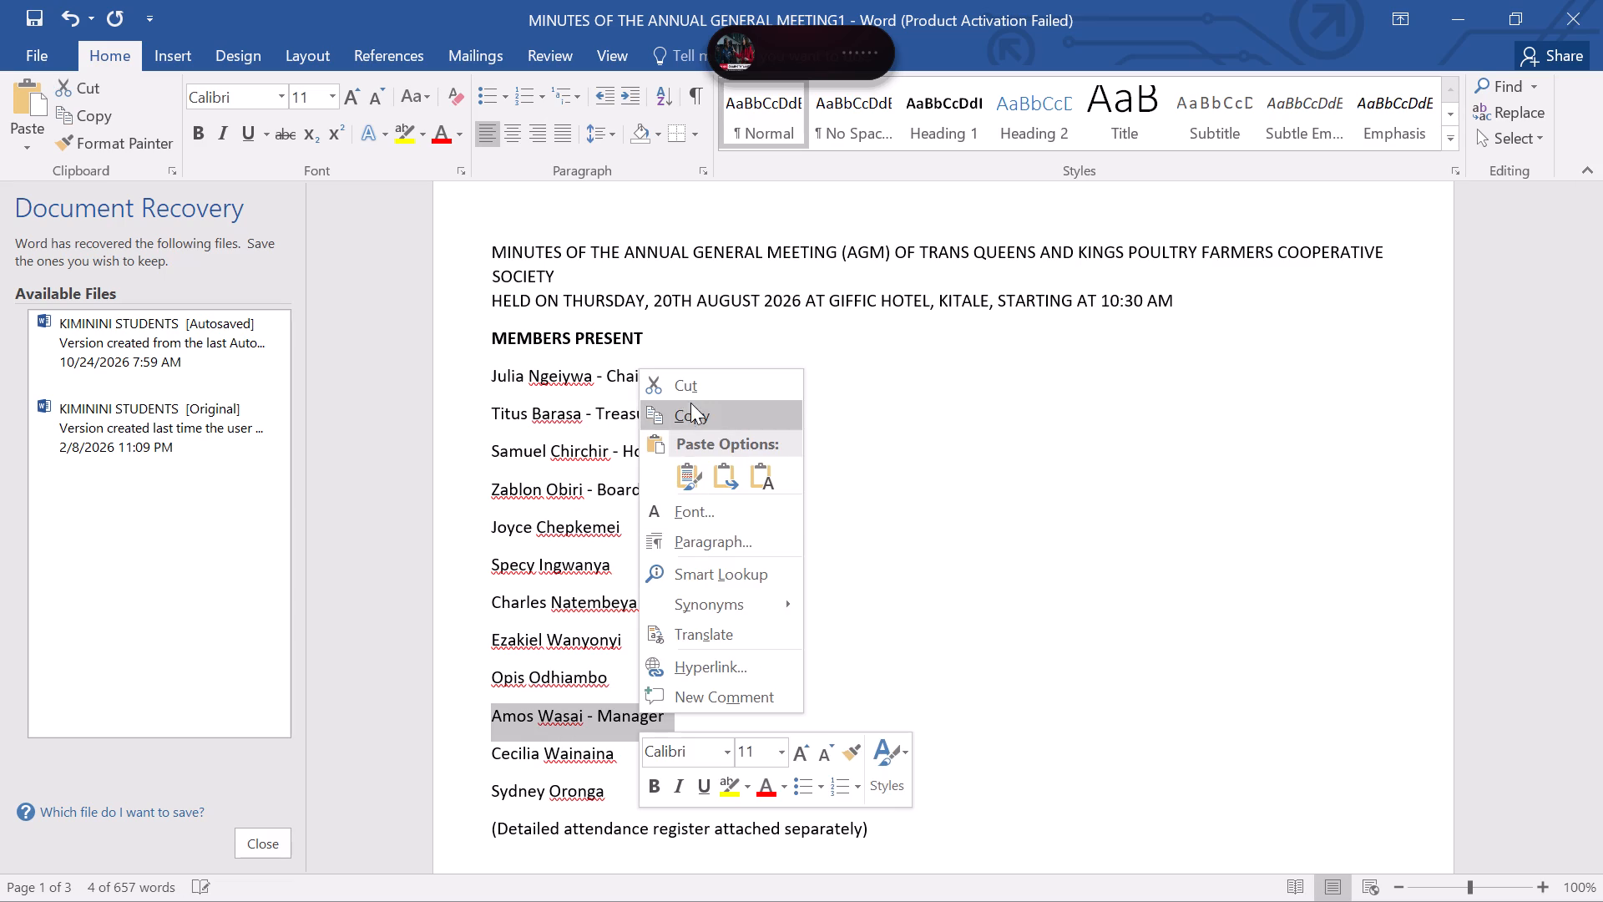
pyautogui.click(690, 387)
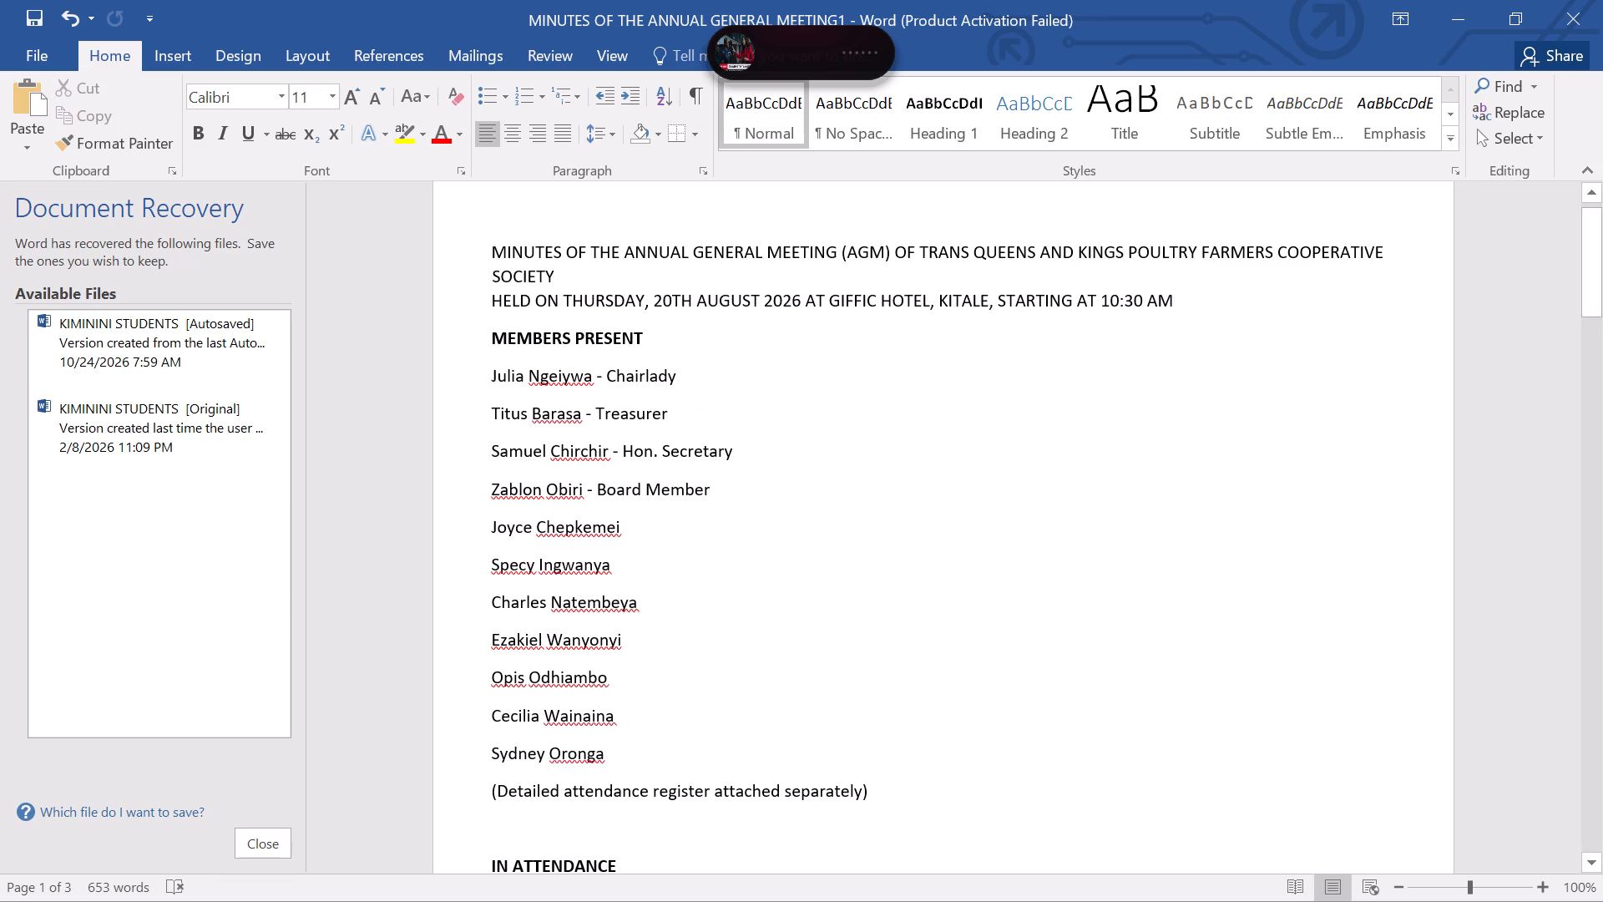
pyautogui.click(710, 486)
pyautogui.press('Return')
pyautogui.hotkey('ctrl', 'v')
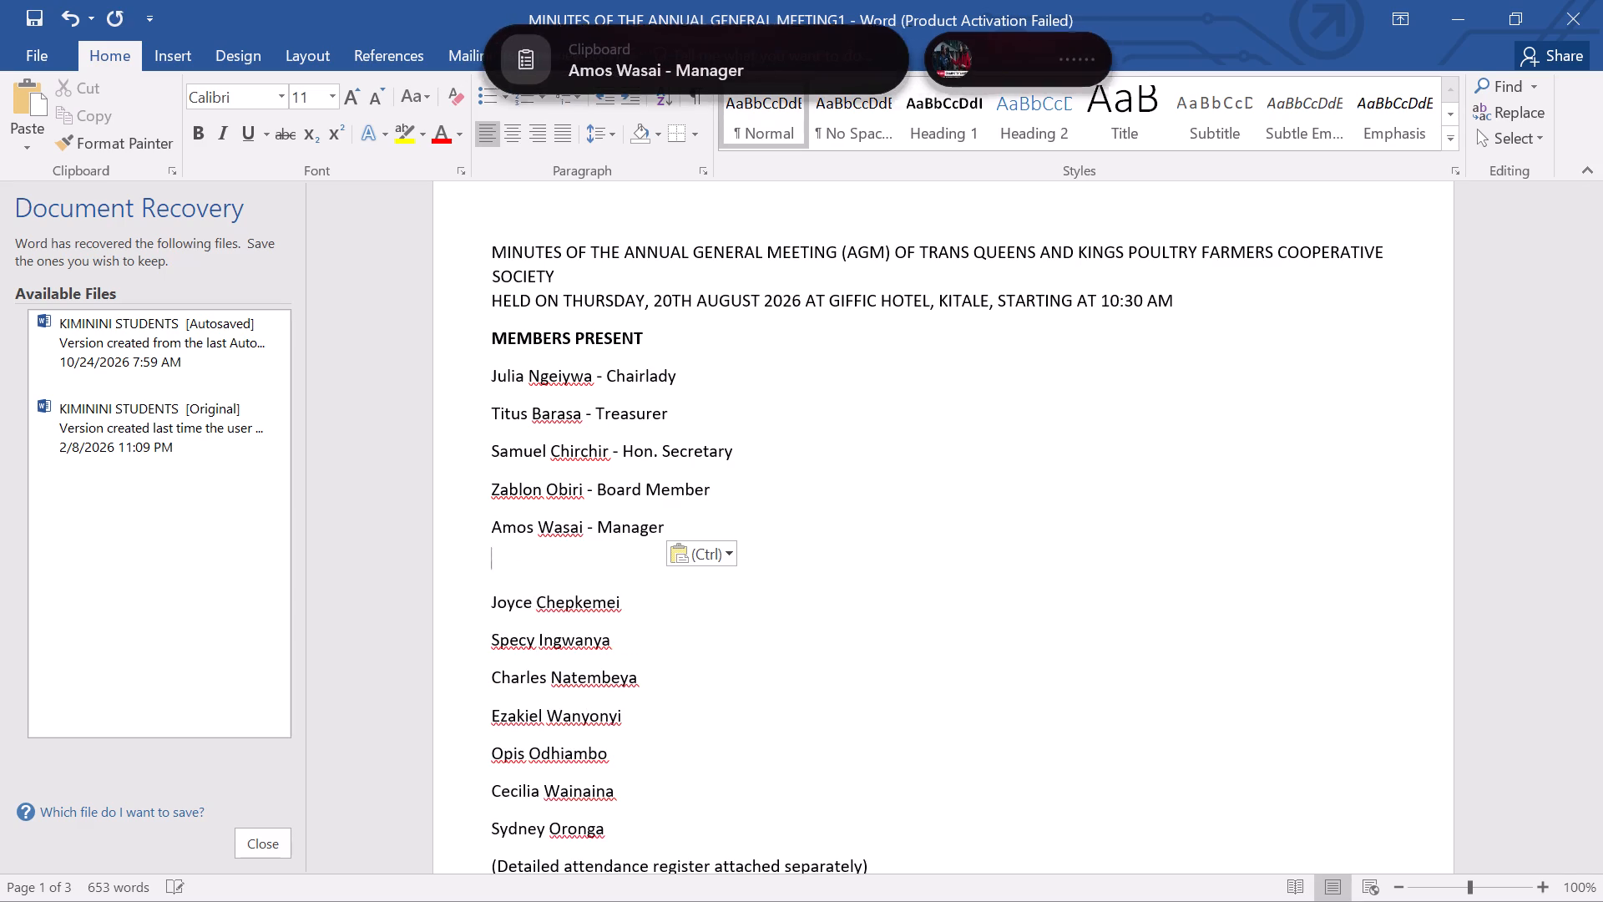
pyautogui.press('BackSpace')
pyautogui.press('BackSpace')
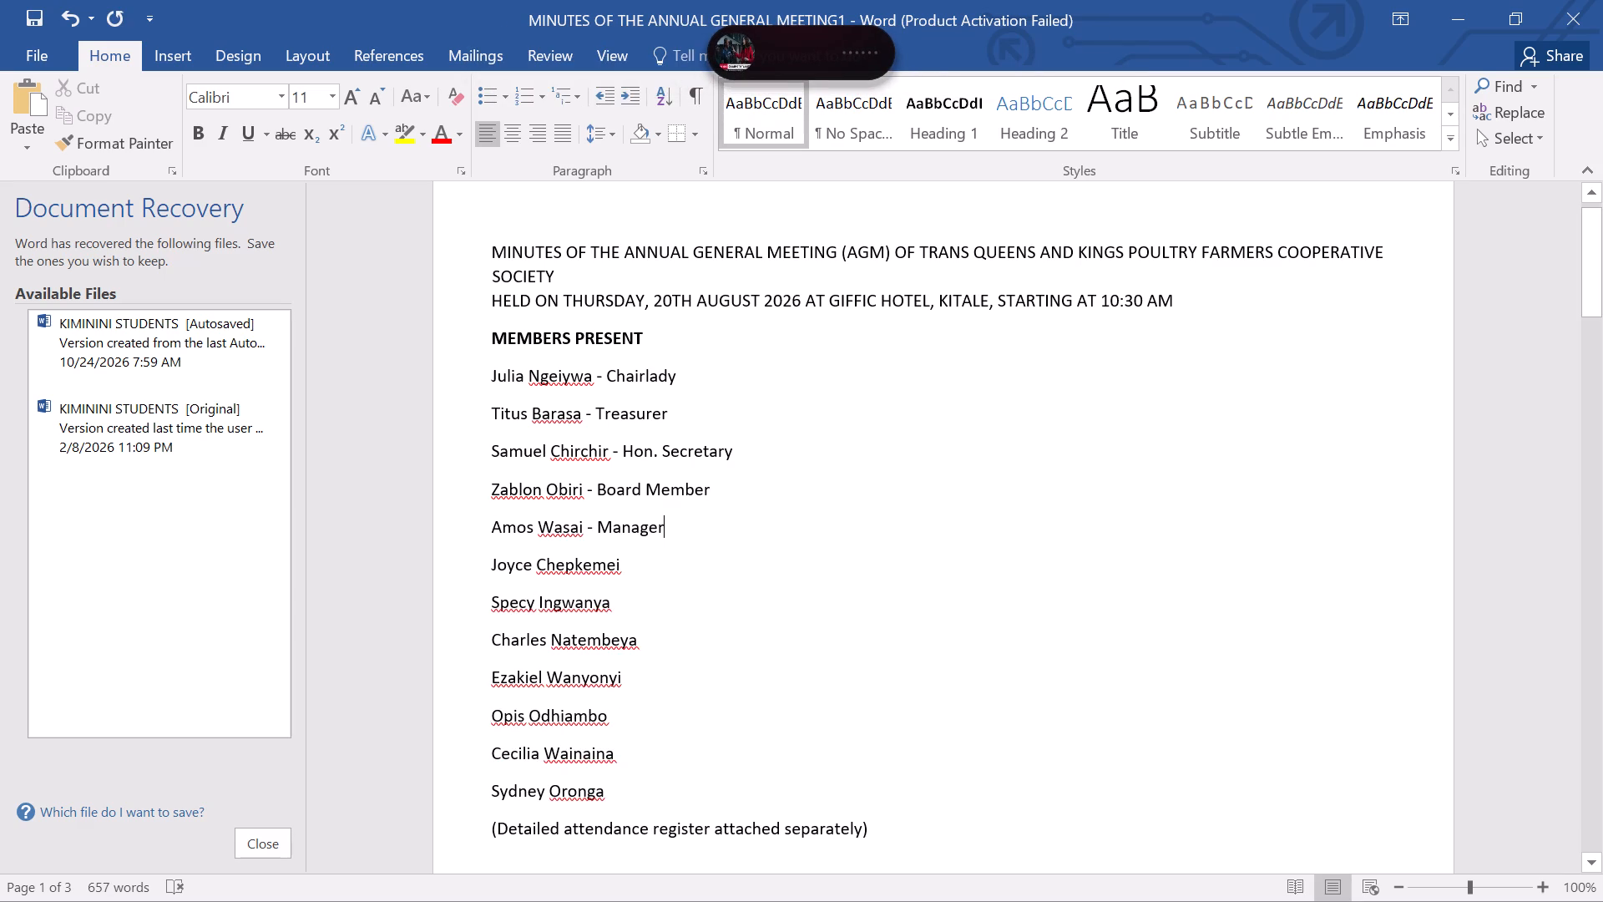
# Add the role "– CO-OP Staff" after Sydney's name at the end of the members present list.
pyautogui.click(616, 788)
pyautogui.press('space')
pyautogui.press('-')
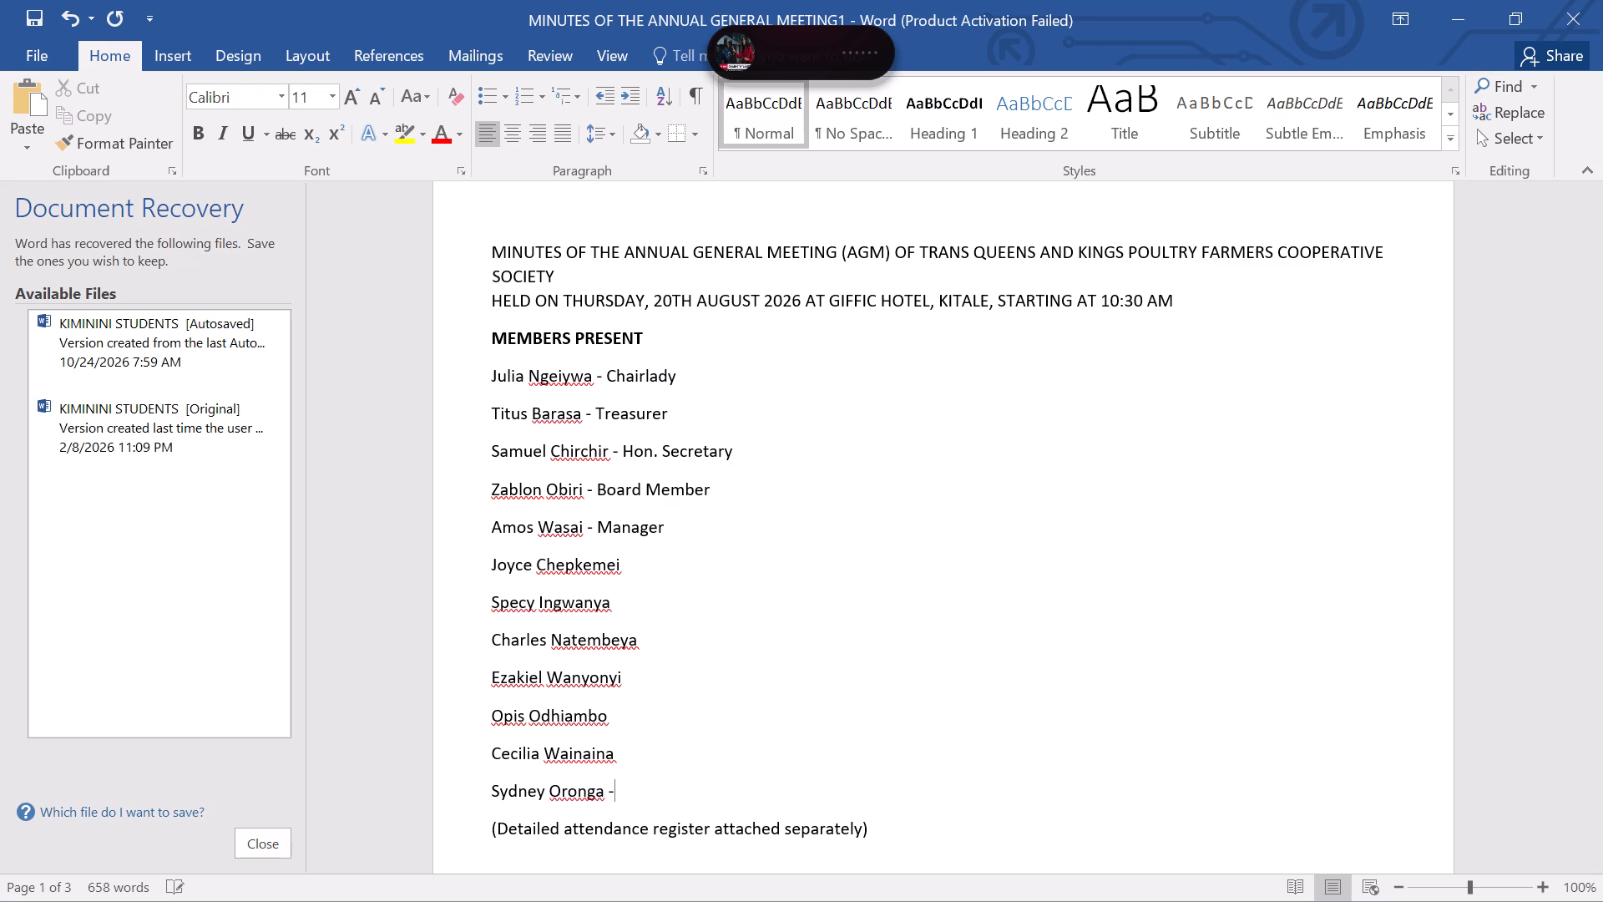
pyautogui.press('space')
pyautogui.hotkey('shift', 'c')
pyautogui.write('OP')
pyautogui.hotkey('shift', 'p')
pyautogui.press('space')
pyautogui.press('BackSpace')
pyautogui.press('BackSpace')
pyautogui.press('Left')
pyautogui.hotkey('shift', 'o')
pyautogui.press('BackSpace')
pyautogui.press('-')
pyautogui.hotkey('shift', 'o')
pyautogui.press('Right')
pyautogui.press('Right')
pyautogui.press('Left')
pyautogui.press('space')
pyautogui.hotkey('shift', 's')
pyautogui.write('taff')
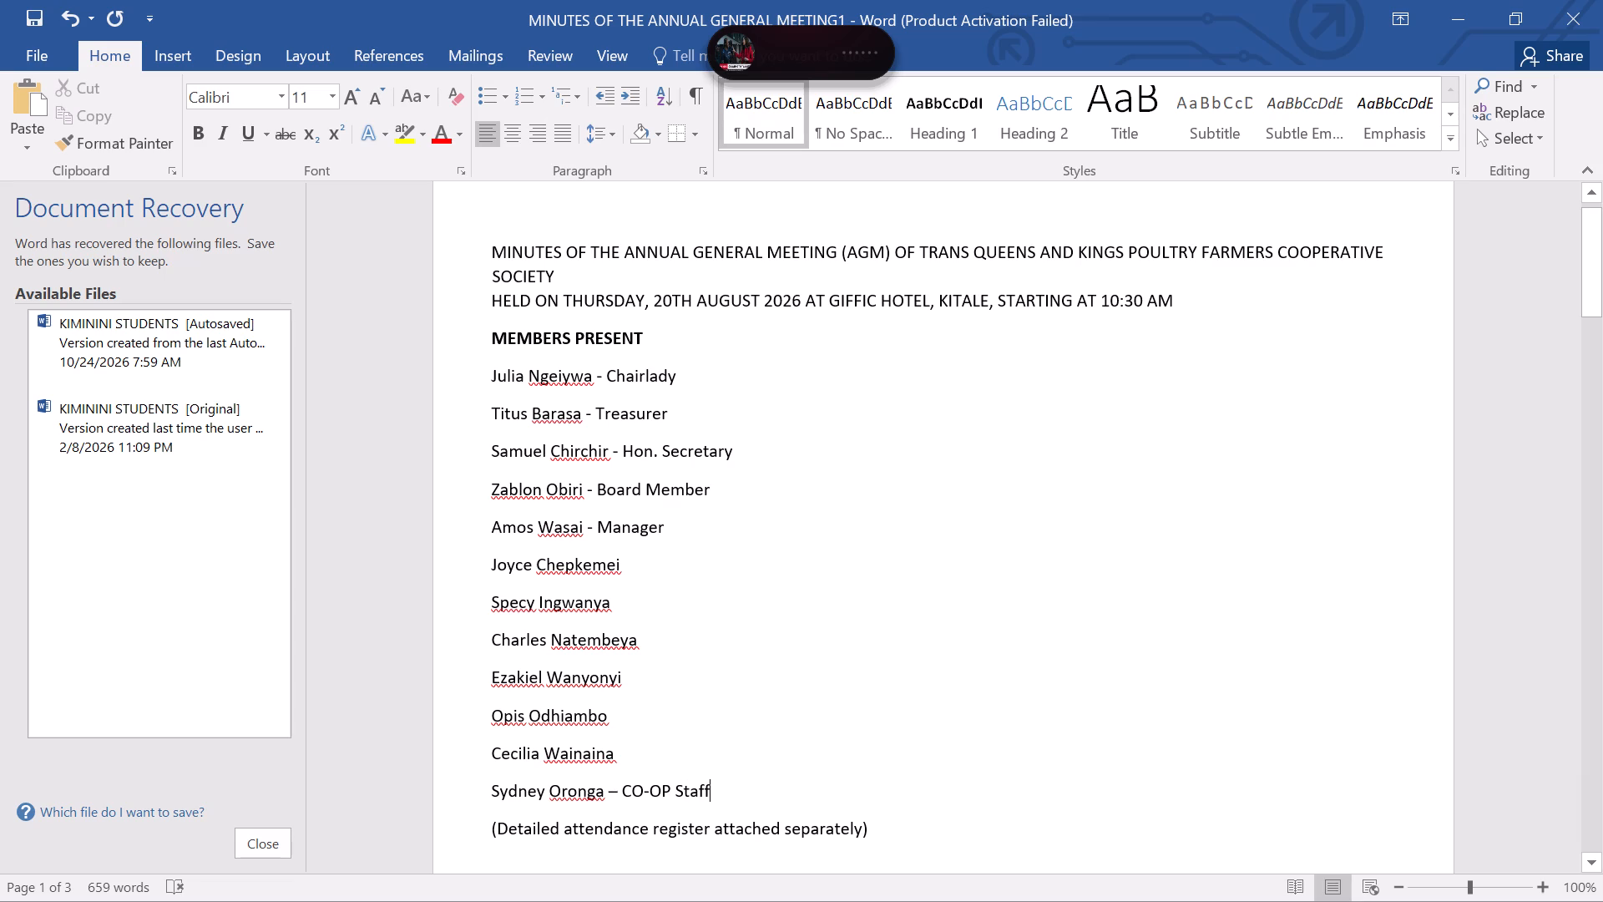
# Add the role "- BM" after Cecilia's name in the members present list.
pyautogui.click(615, 755)
pyautogui.press('space')
pyautogui.write('=')
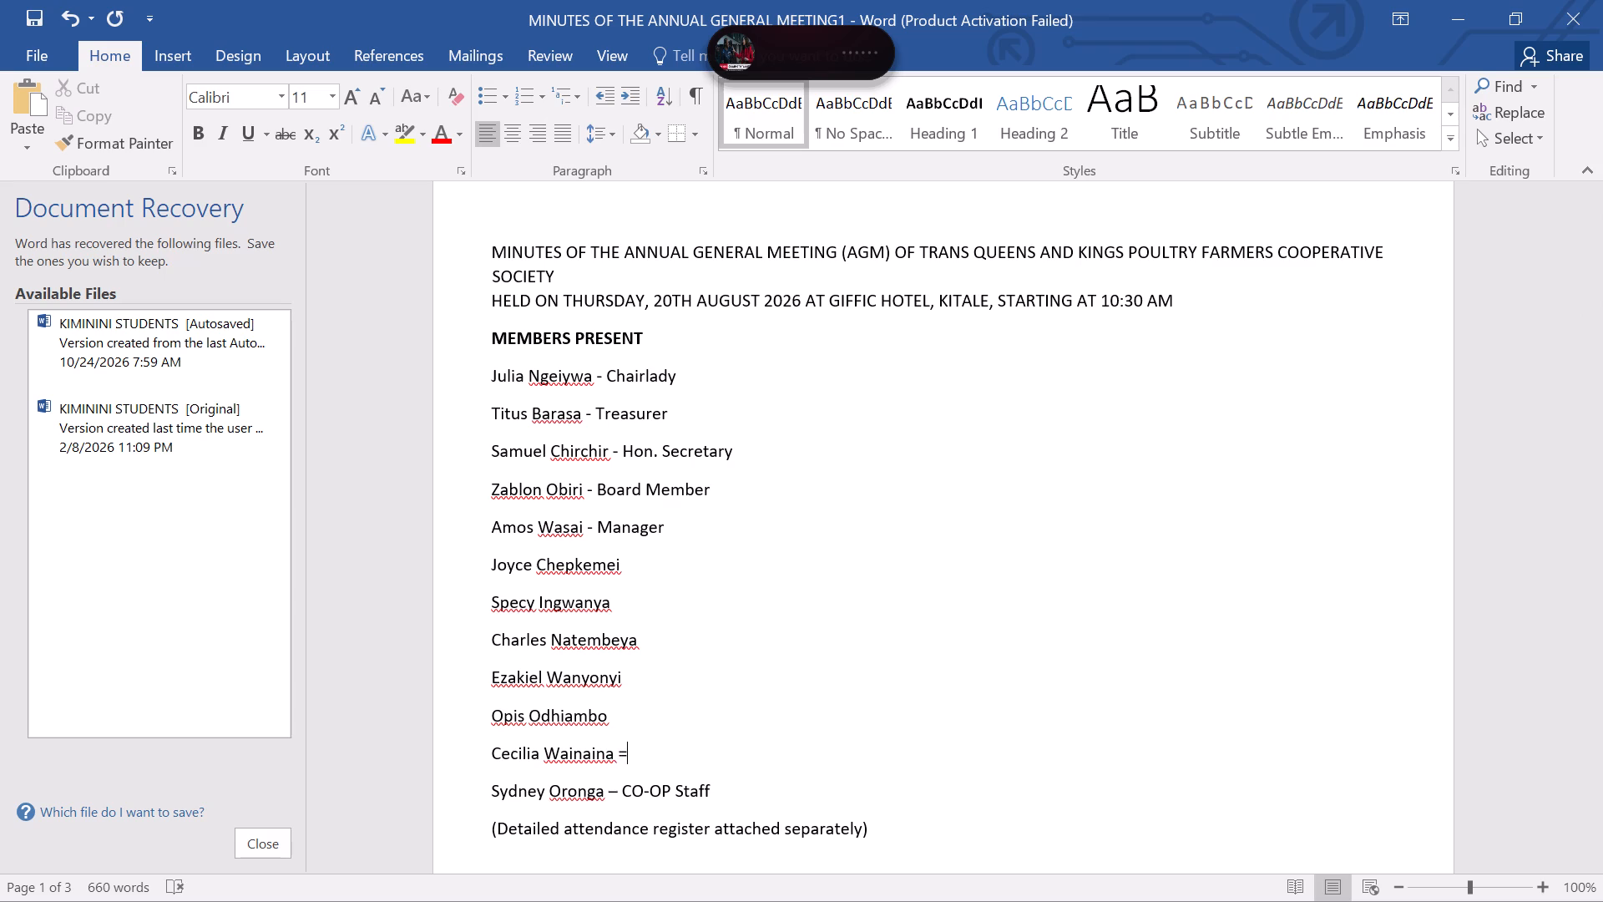
pyautogui.press('BackSpace')
pyautogui.write('-')
pyautogui.press('space')
pyautogui.hotkey('shift', 'b')
pyautogui.hotkey('shift', 'm')
# Copy the role "- BM" from Cecilia's line to the ends of the Opis, Ezakiel and Charles lines in the members present list.
pyautogui.moveTo(617, 757); pyautogui.dragTo(653, 757)
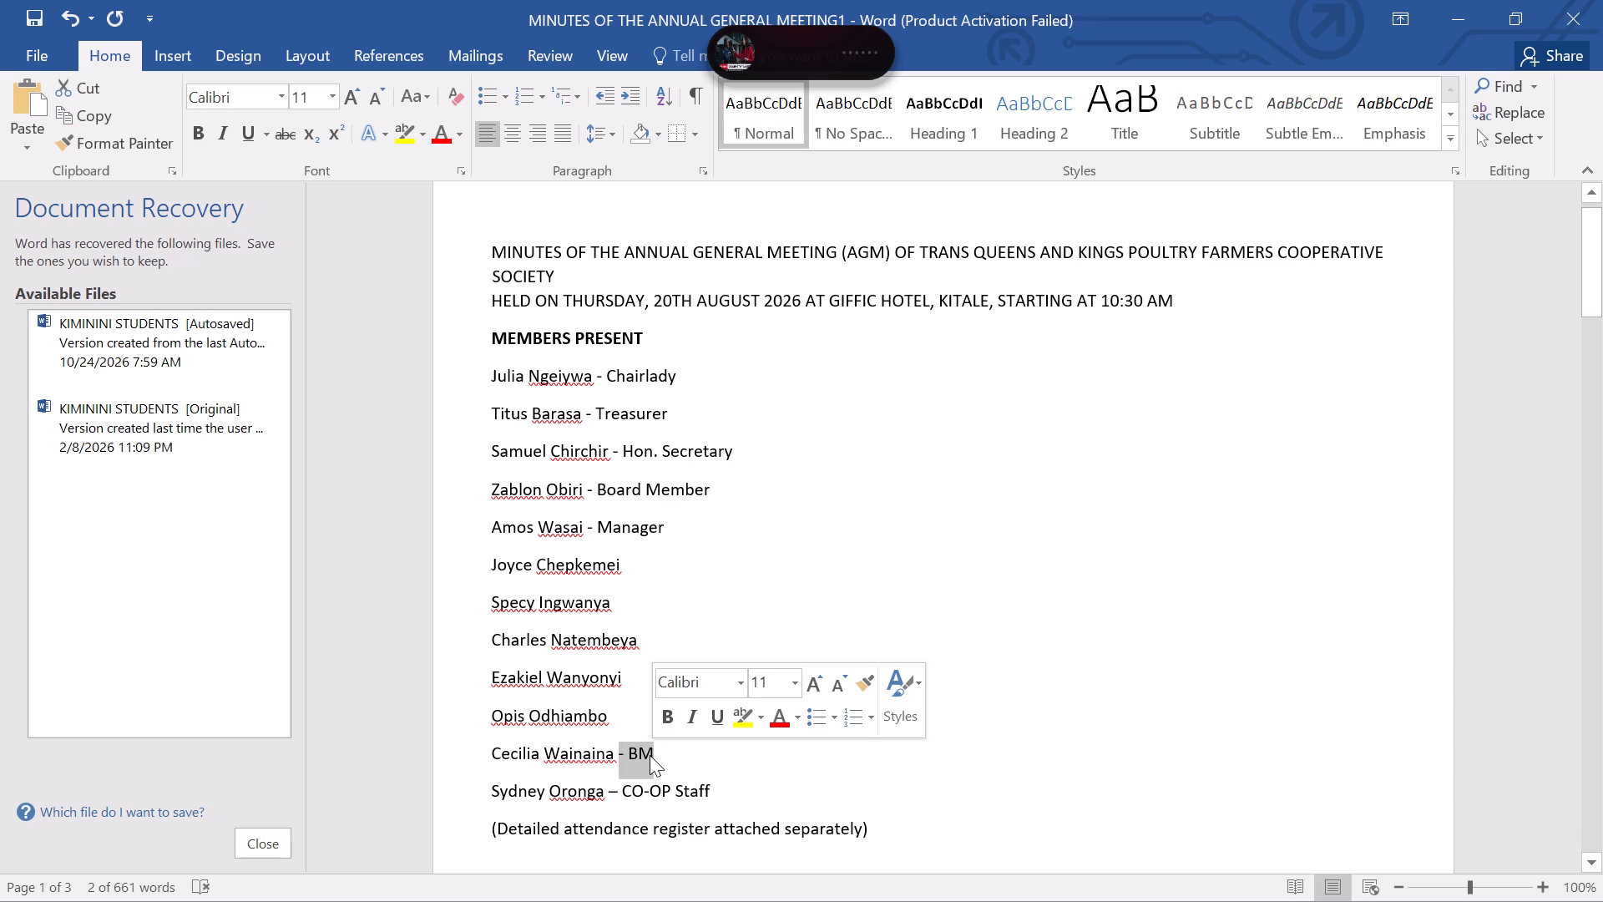
pyautogui.hotkey('ctrl', 'c')
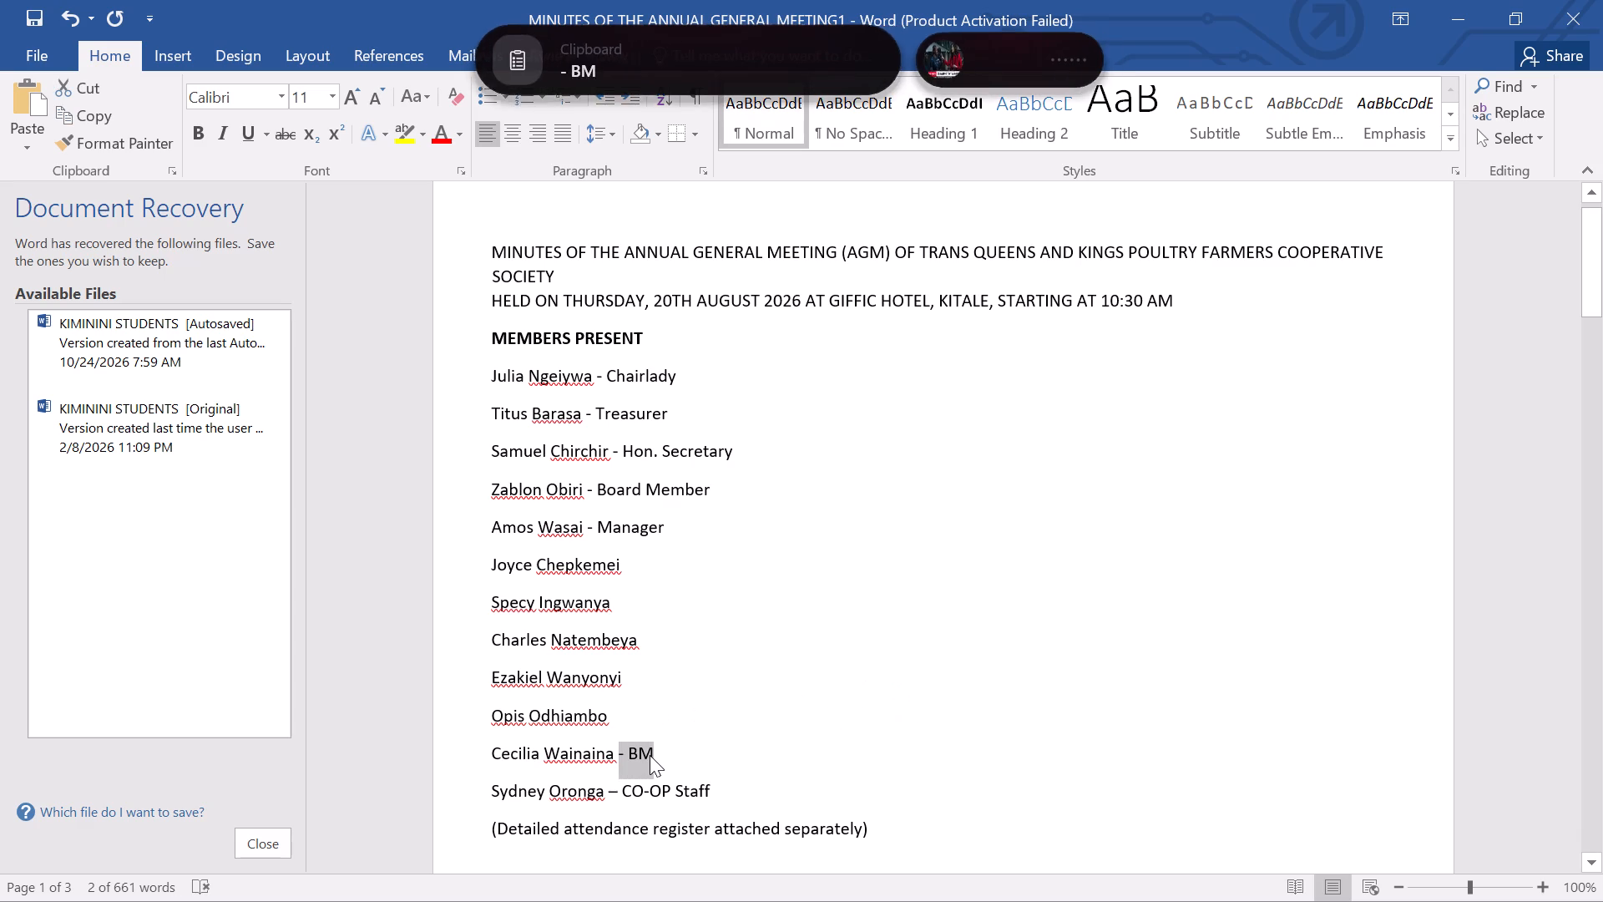
pyautogui.click(617, 720)
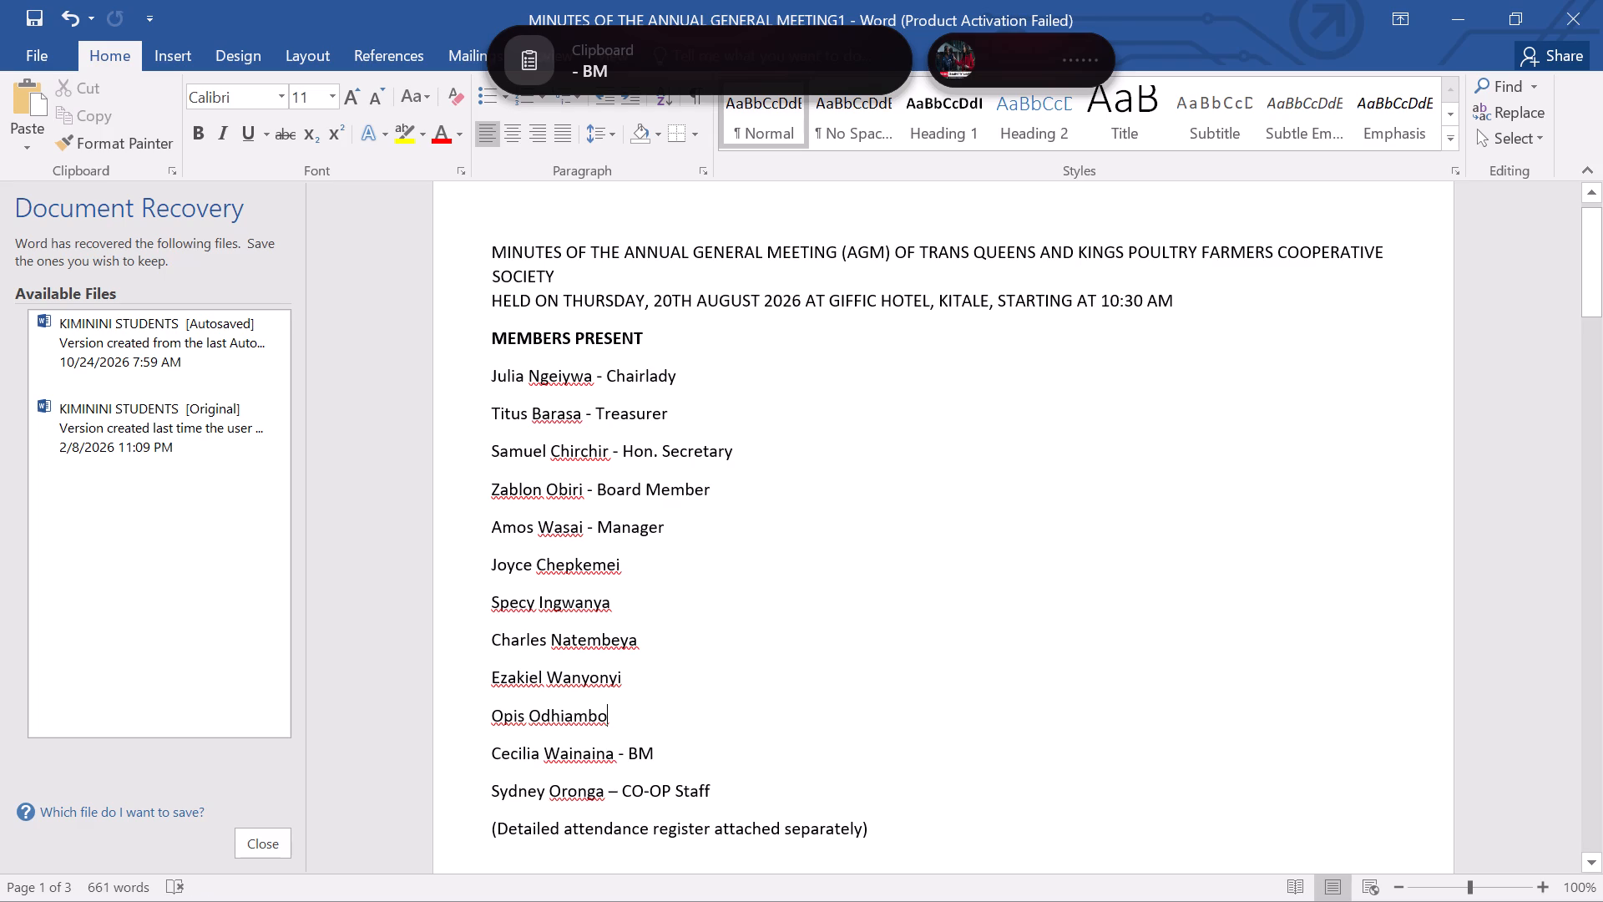
pyautogui.press('space')
pyautogui.hotkey('ctrl', 'v')
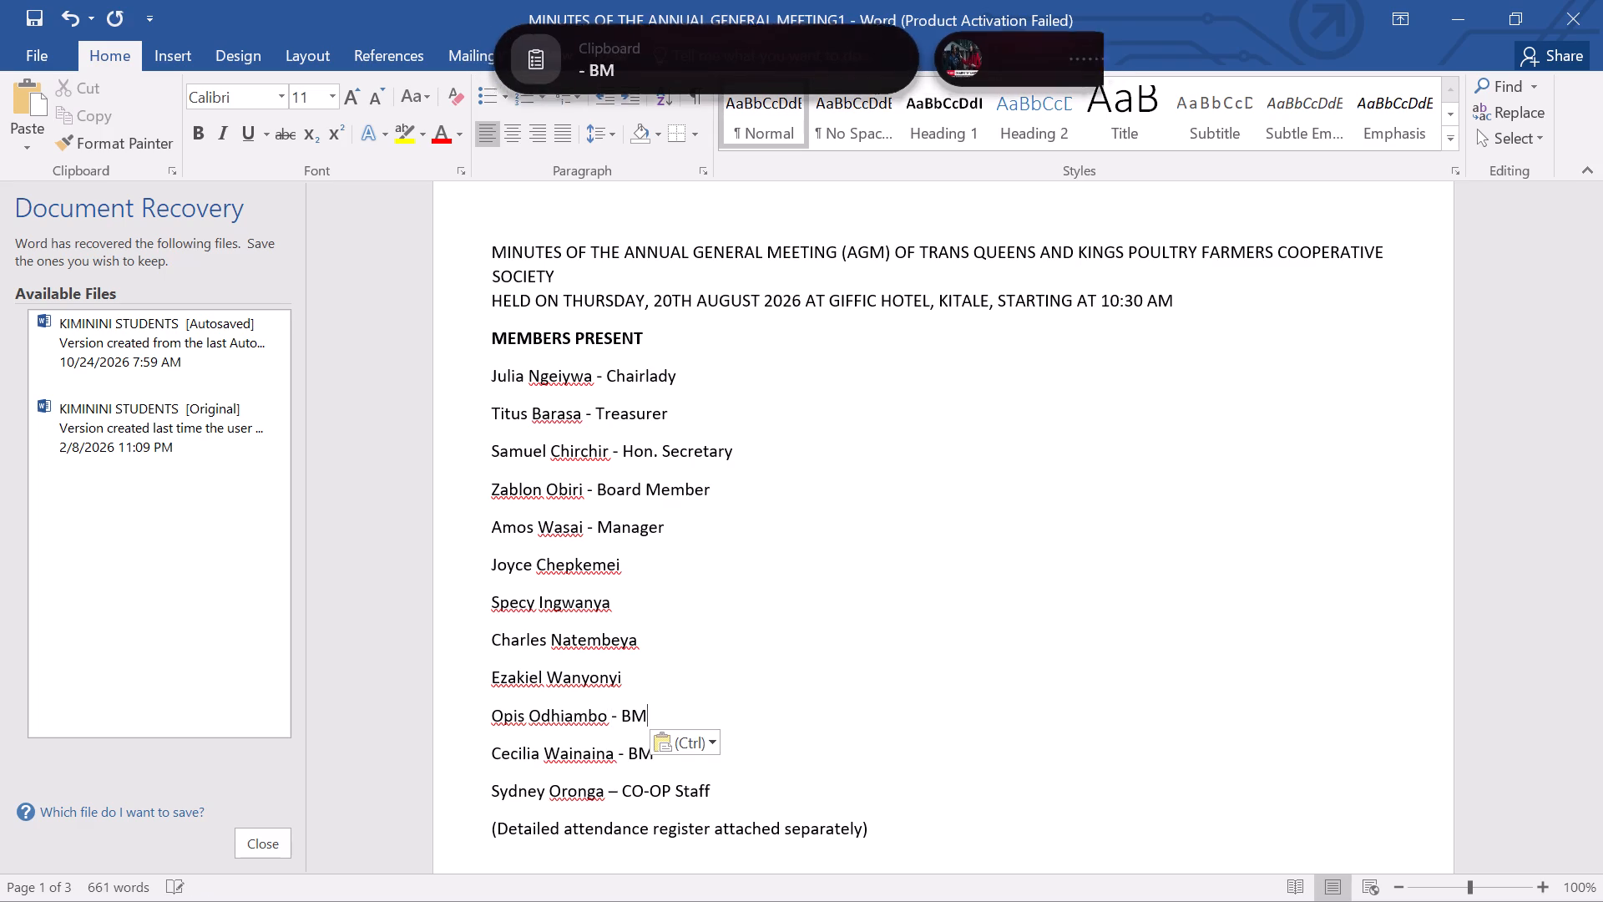
pyautogui.click(629, 680)
pyautogui.press('space')
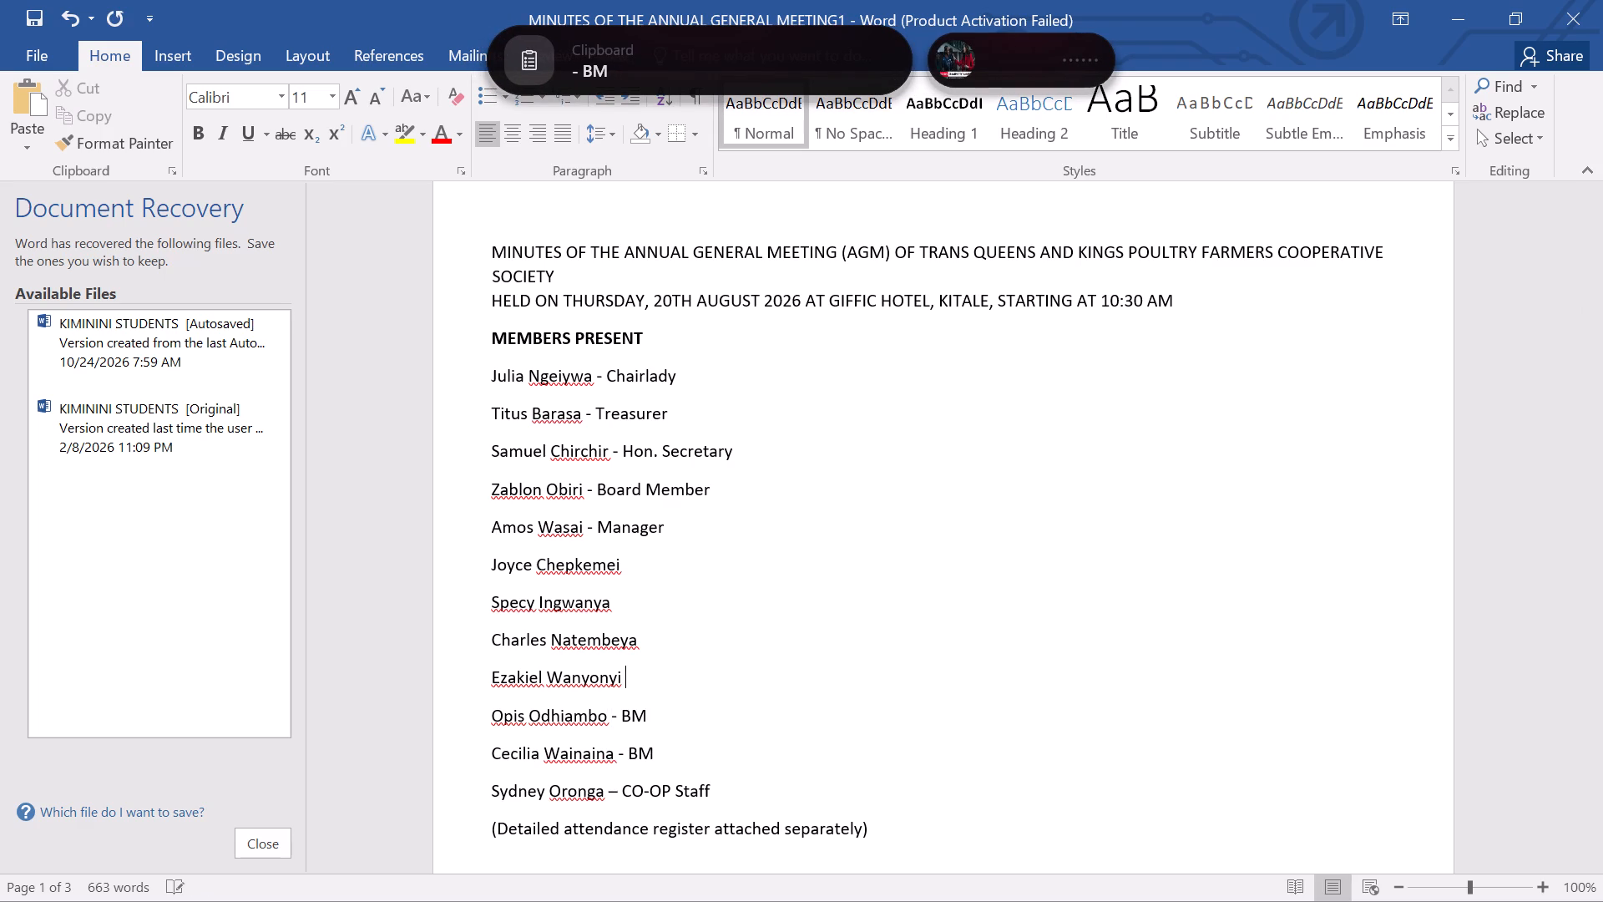
pyautogui.hotkey('ctrl', 'v')
pyautogui.click(644, 641)
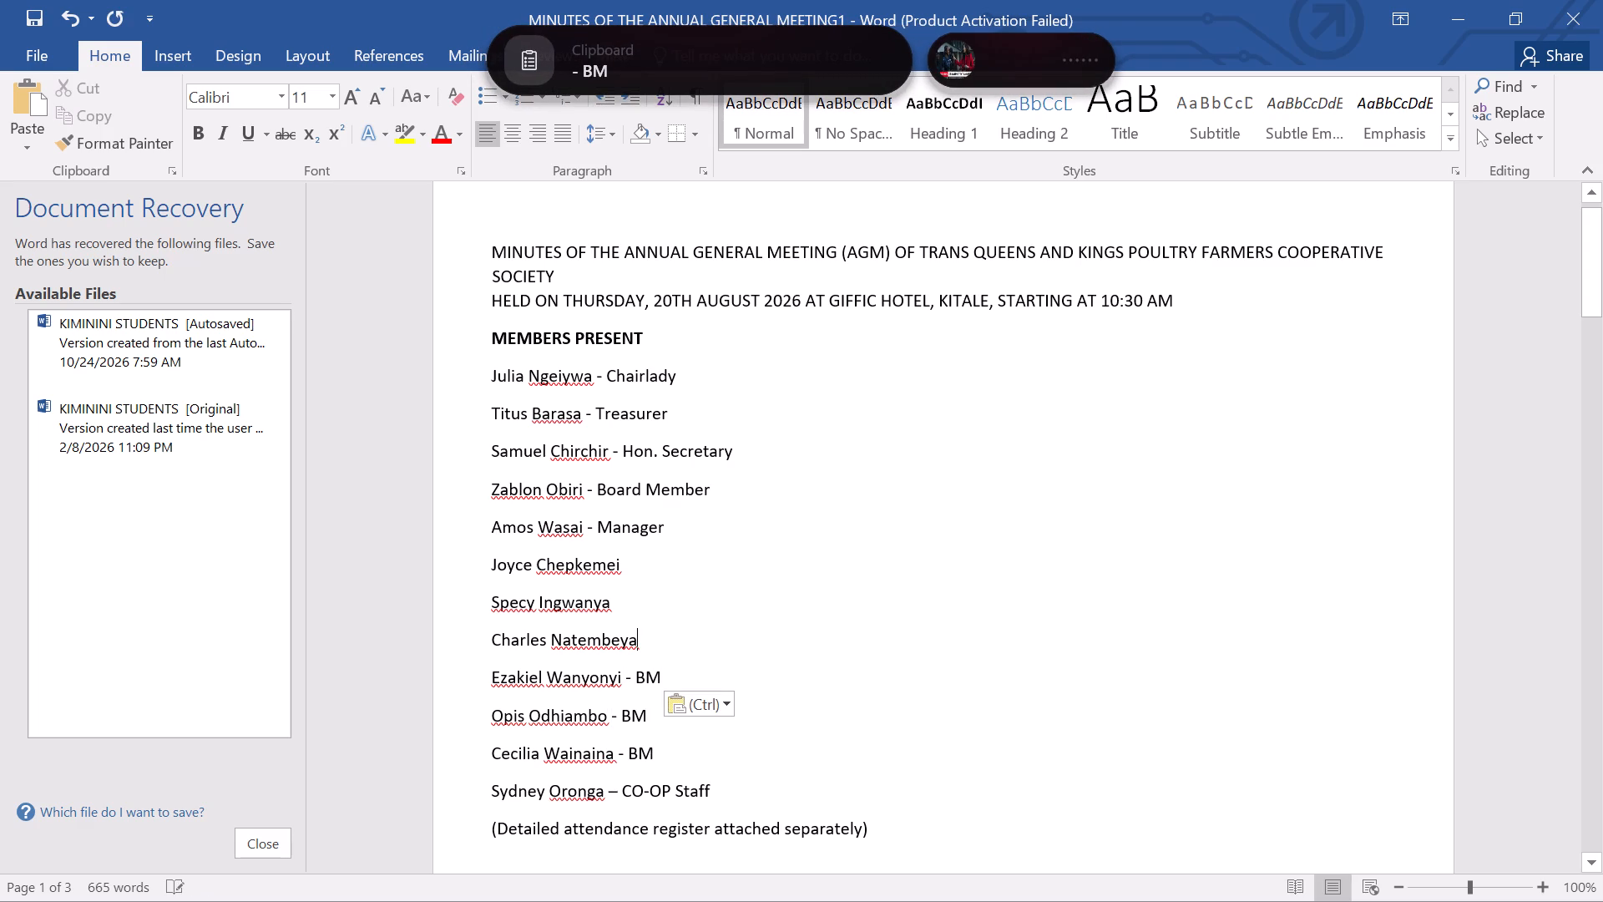
# Add the copied role "- BM" after the names on the Charles, Specy and Joyce lines in the members present list.
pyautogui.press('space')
pyautogui.hotkey('ctrl', 'v')
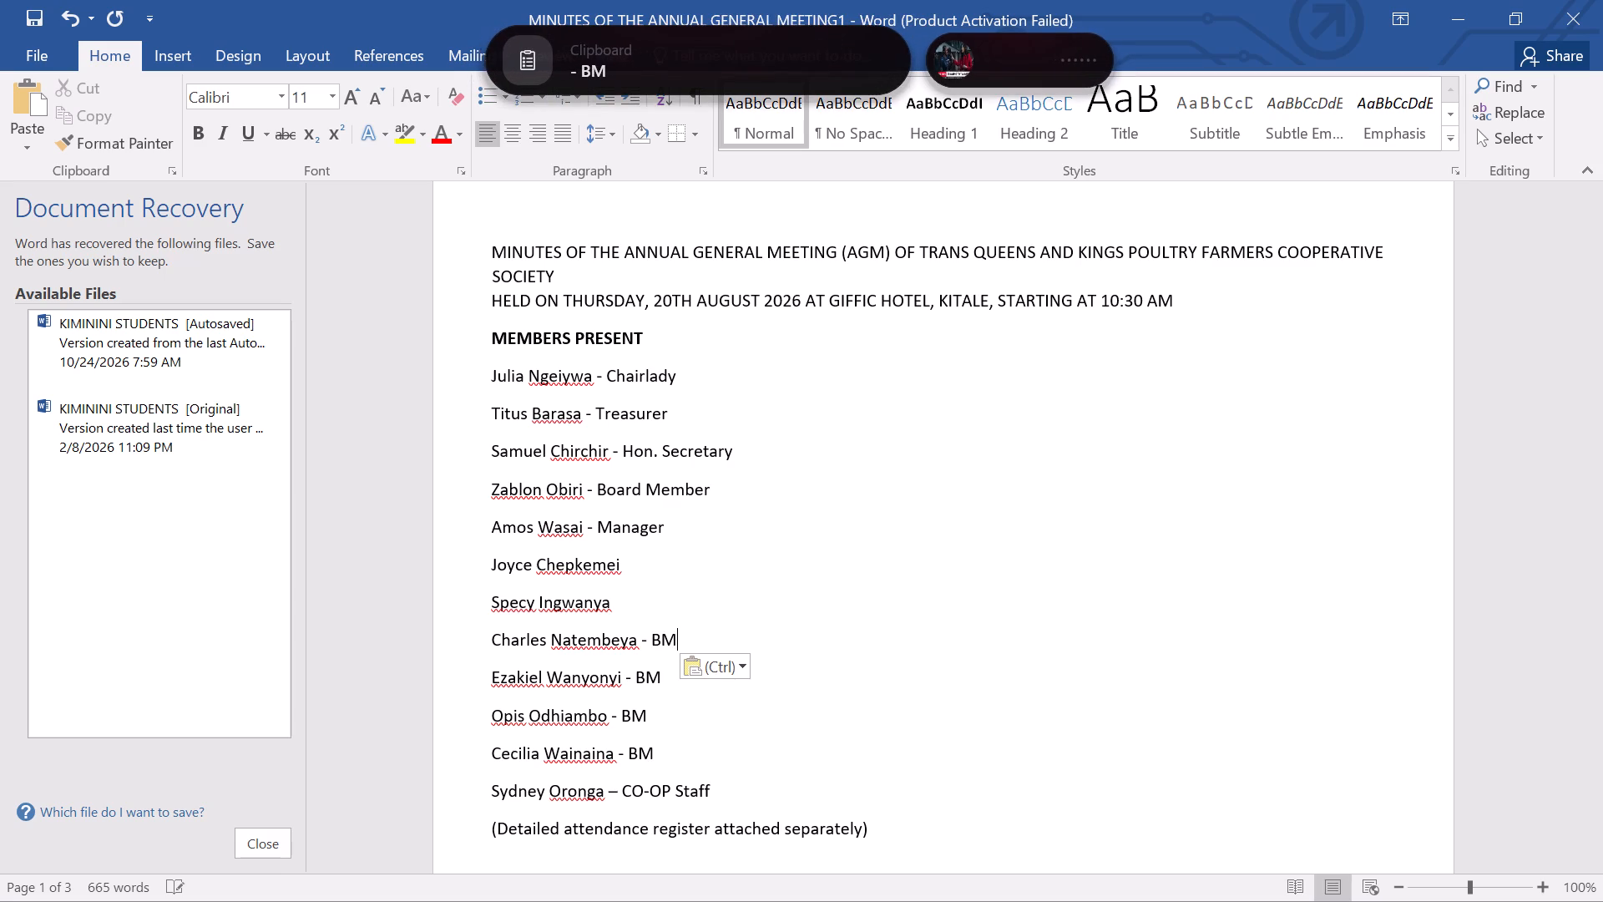
pyautogui.click(616, 598)
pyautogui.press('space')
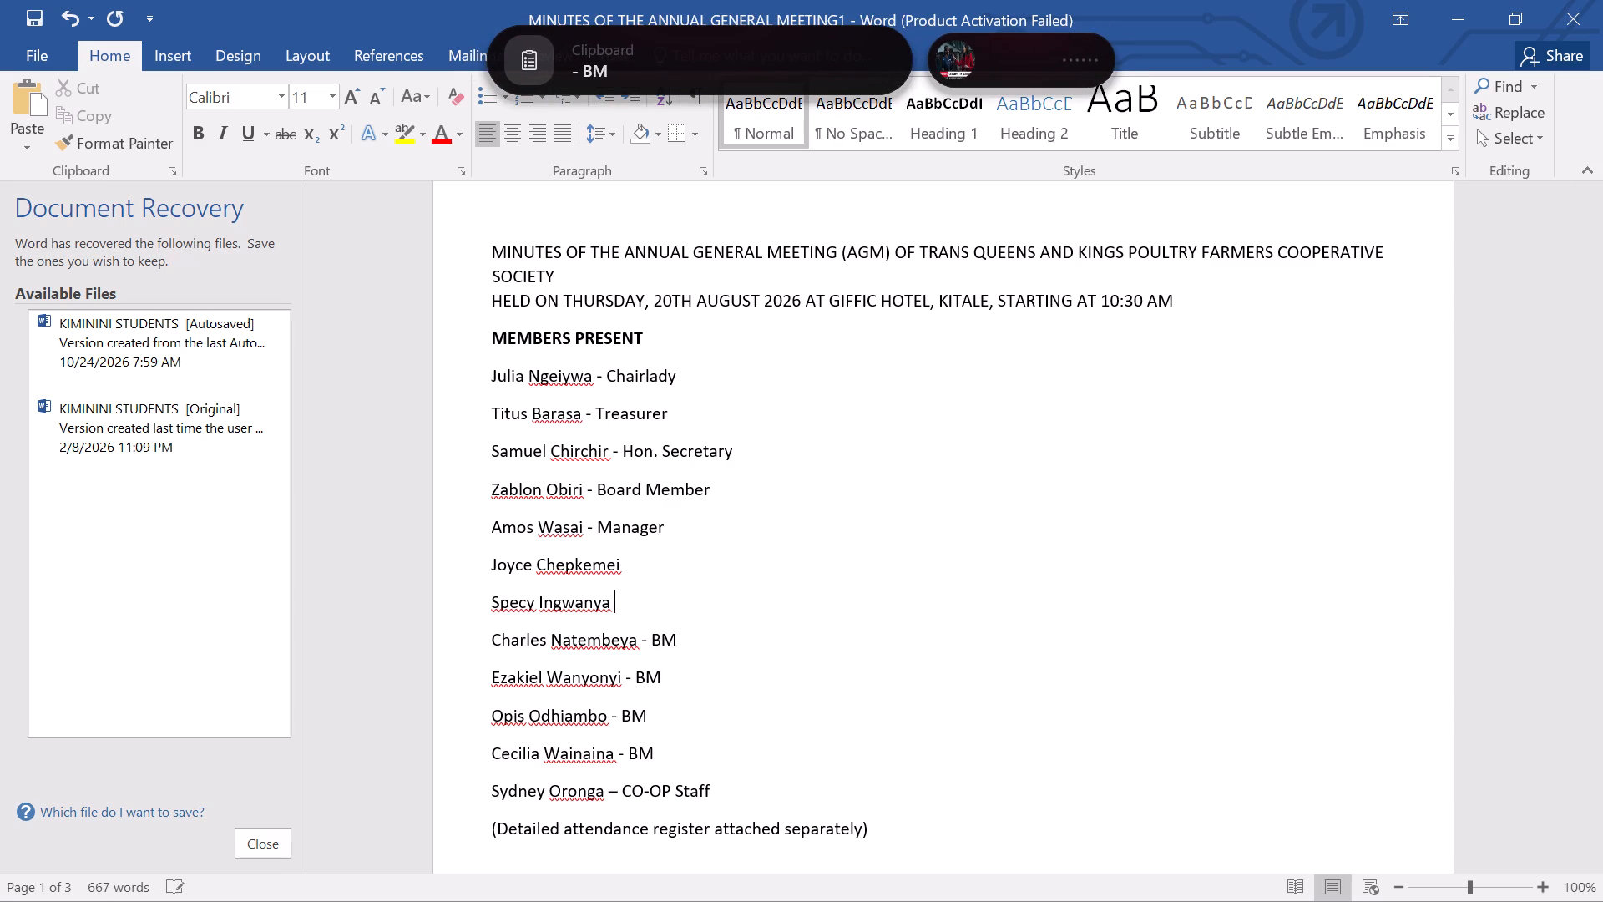
pyautogui.hotkey('ctrl', 'v')
pyautogui.click(628, 567)
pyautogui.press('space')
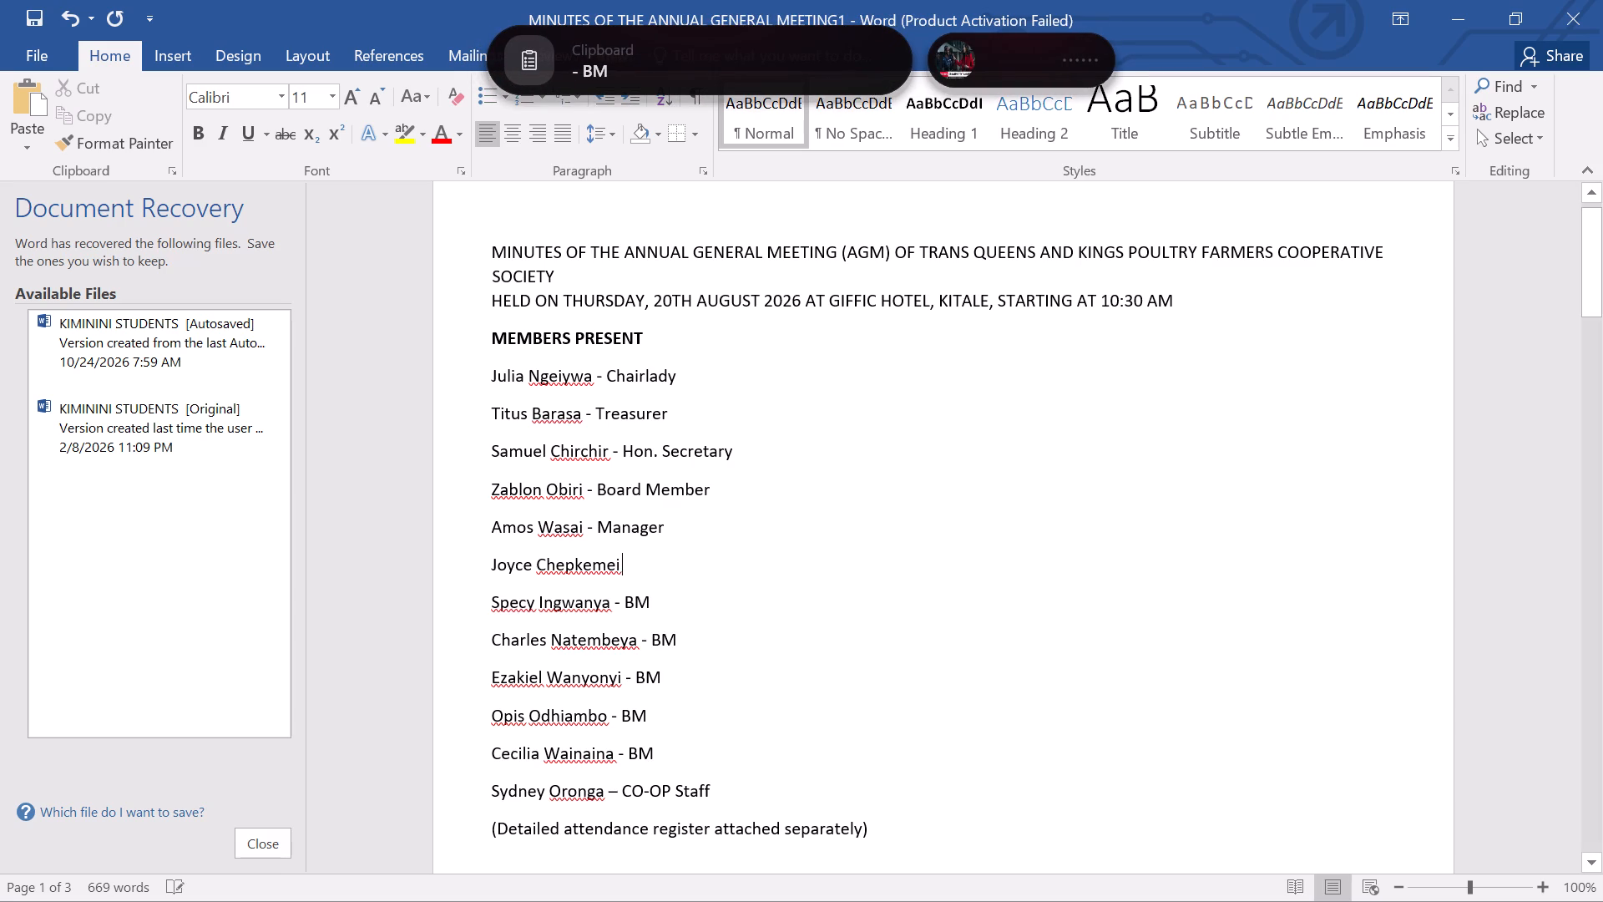
pyautogui.hotkey('ctrl', 'v')
# Remove the blank line between the attendance register note and the IN ATTENDANCE heading.
pyautogui.moveTo(1585, 267); pyautogui.dragTo(1602, 375)
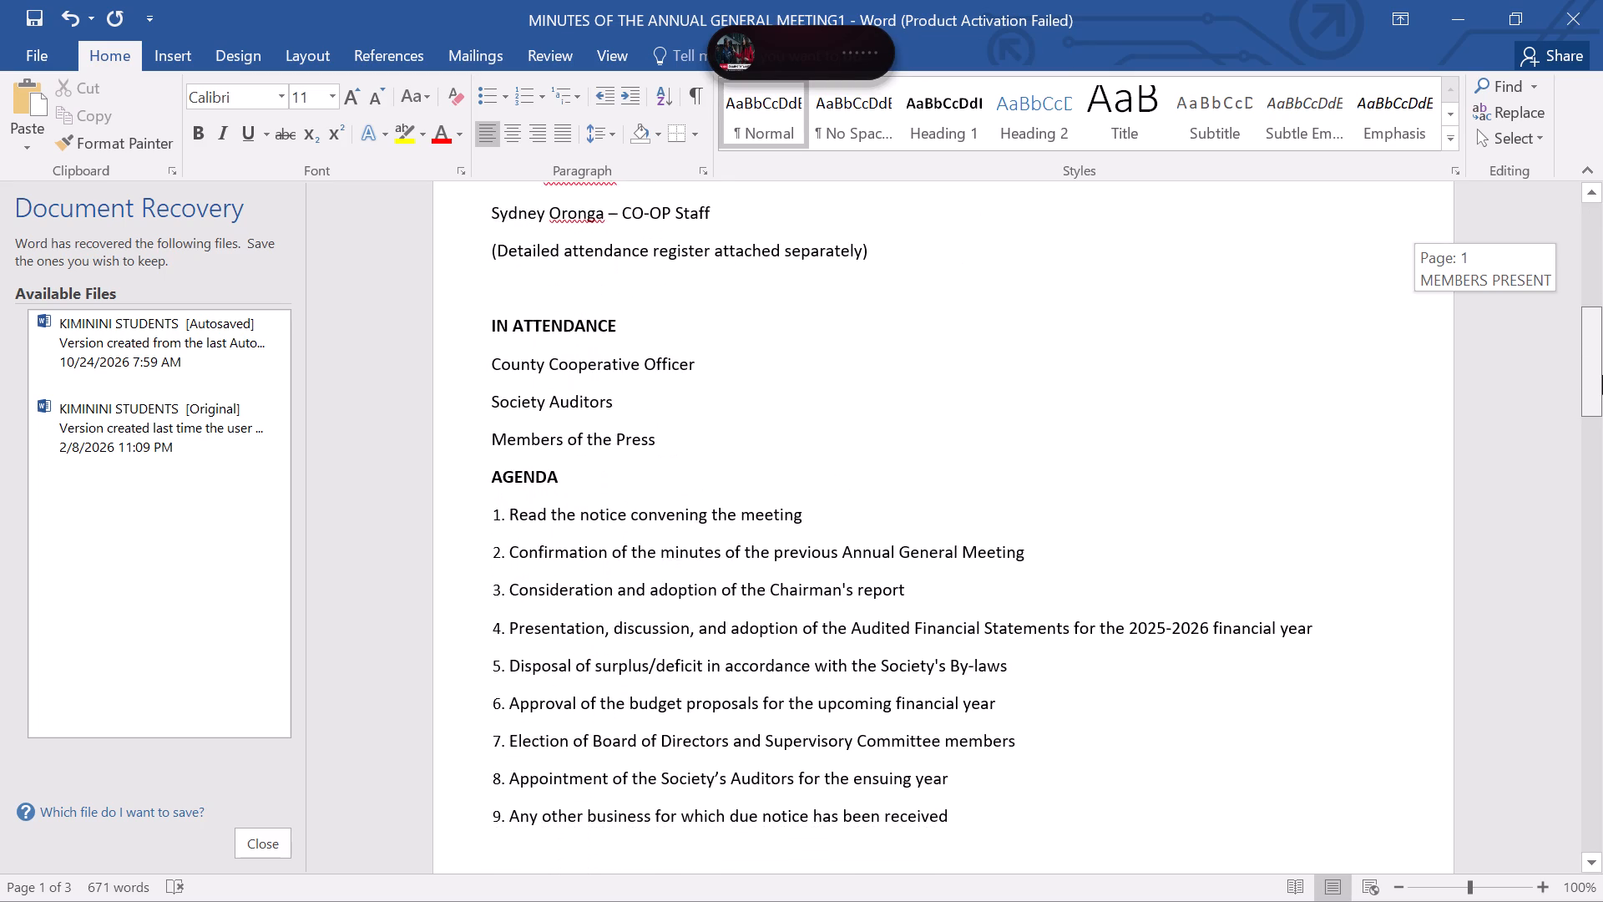
pyautogui.moveTo(1602, 375); pyautogui.dragTo(1602, 342)
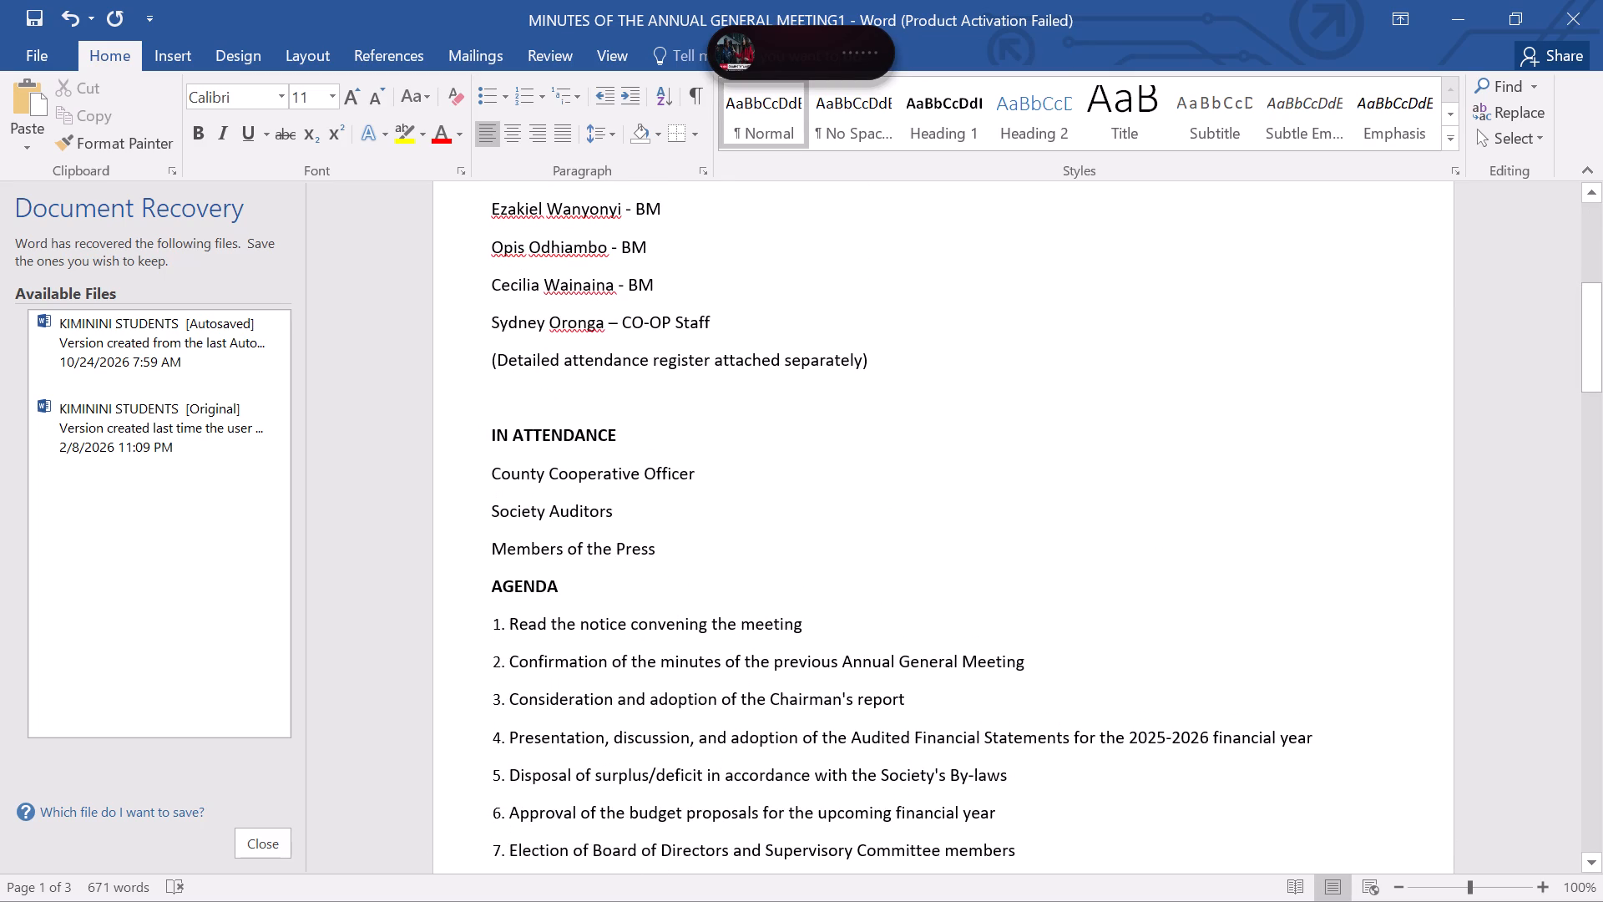
pyautogui.click(499, 408)
pyautogui.press('BackSpace')
pyautogui.press('BackSpace')
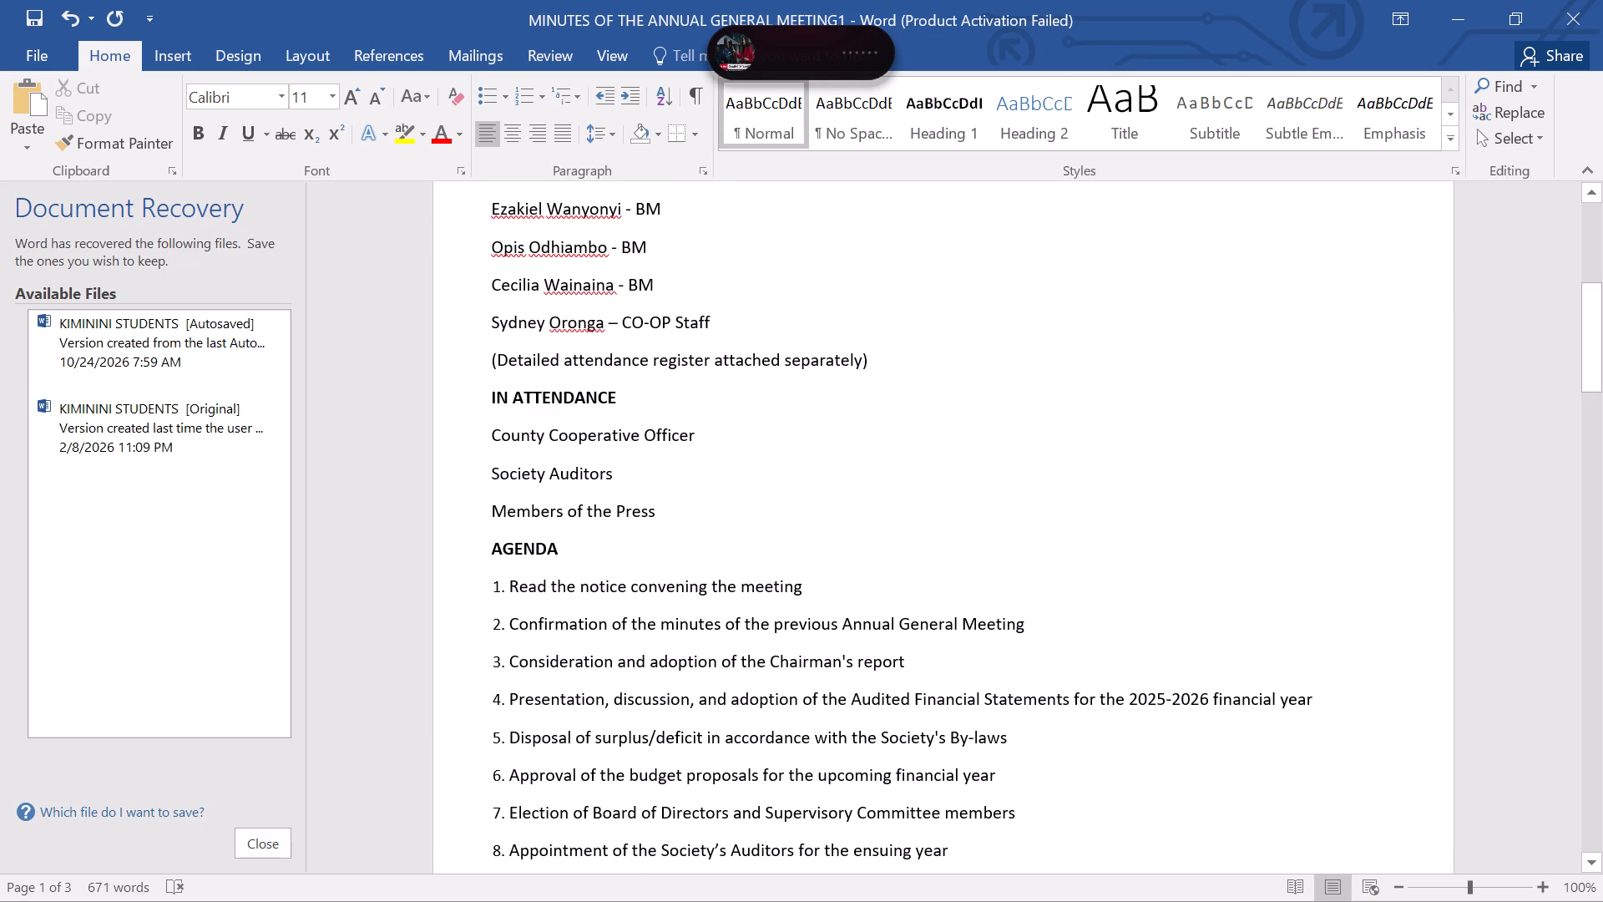
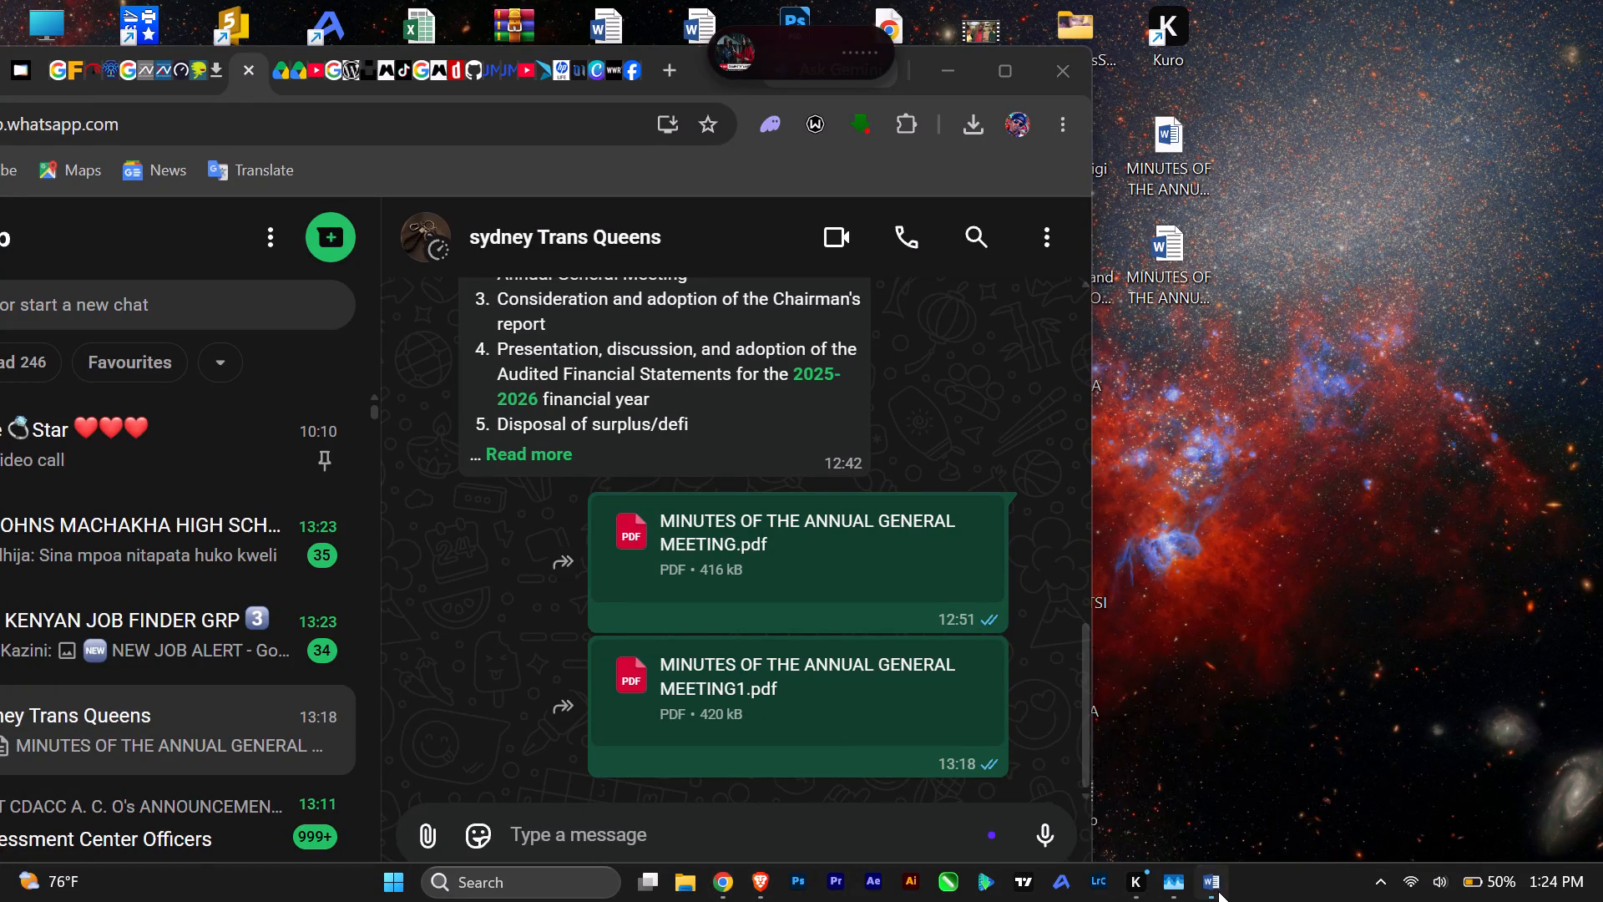
# In Word, start saving a copy of the annual general meeting minutes, choosing the Desktop folder as the save location.
pyautogui.click(48, 59)
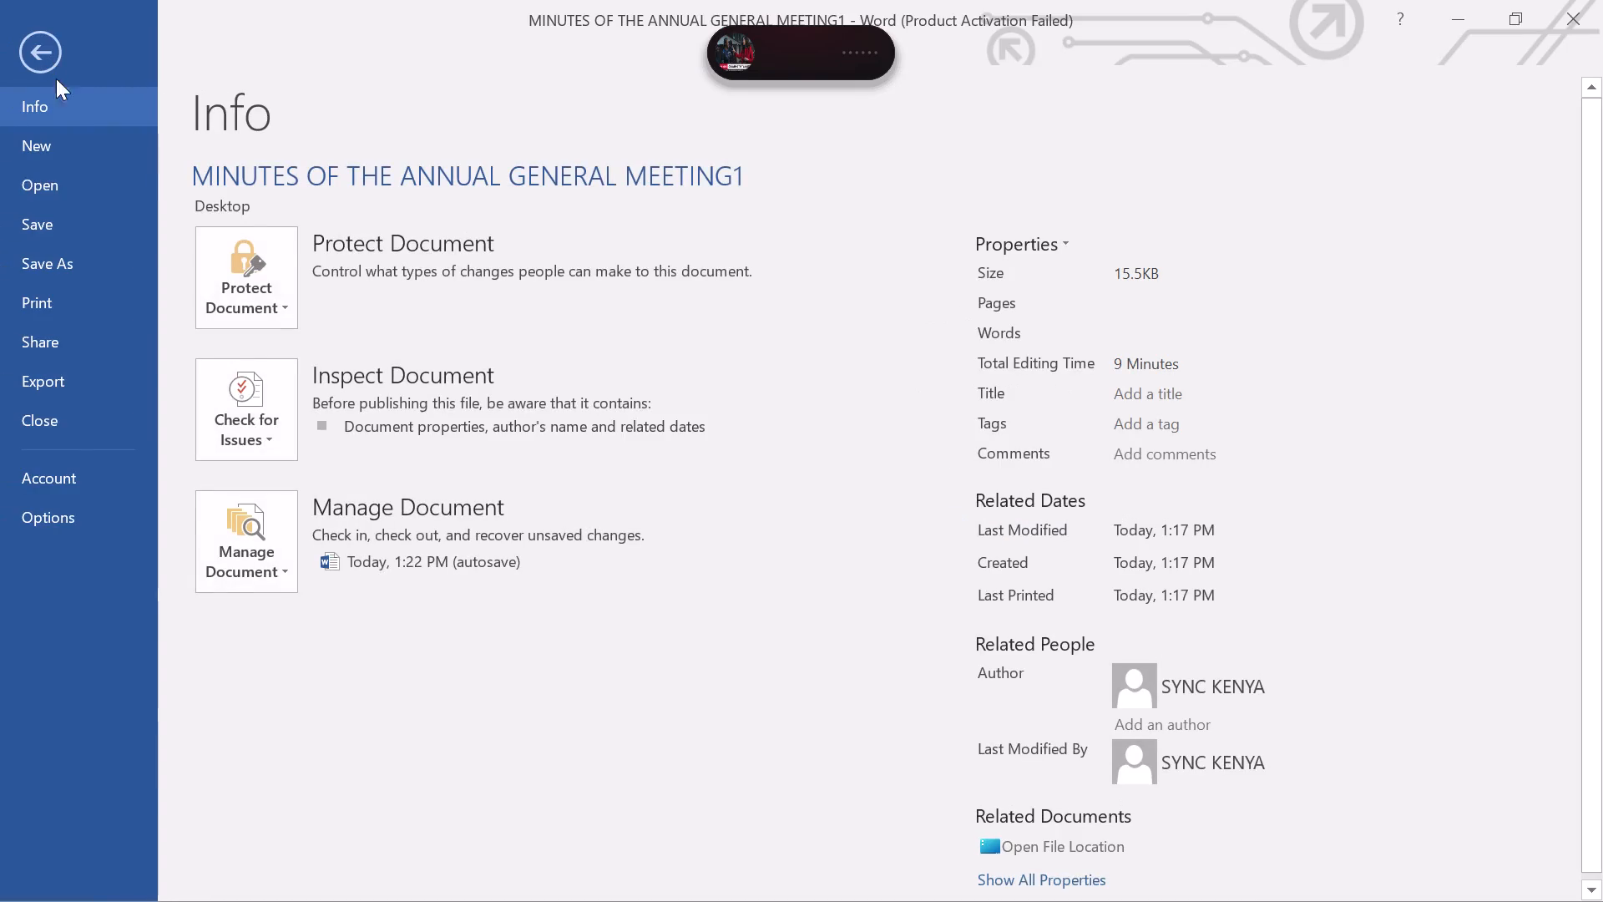
pyautogui.click(91, 258)
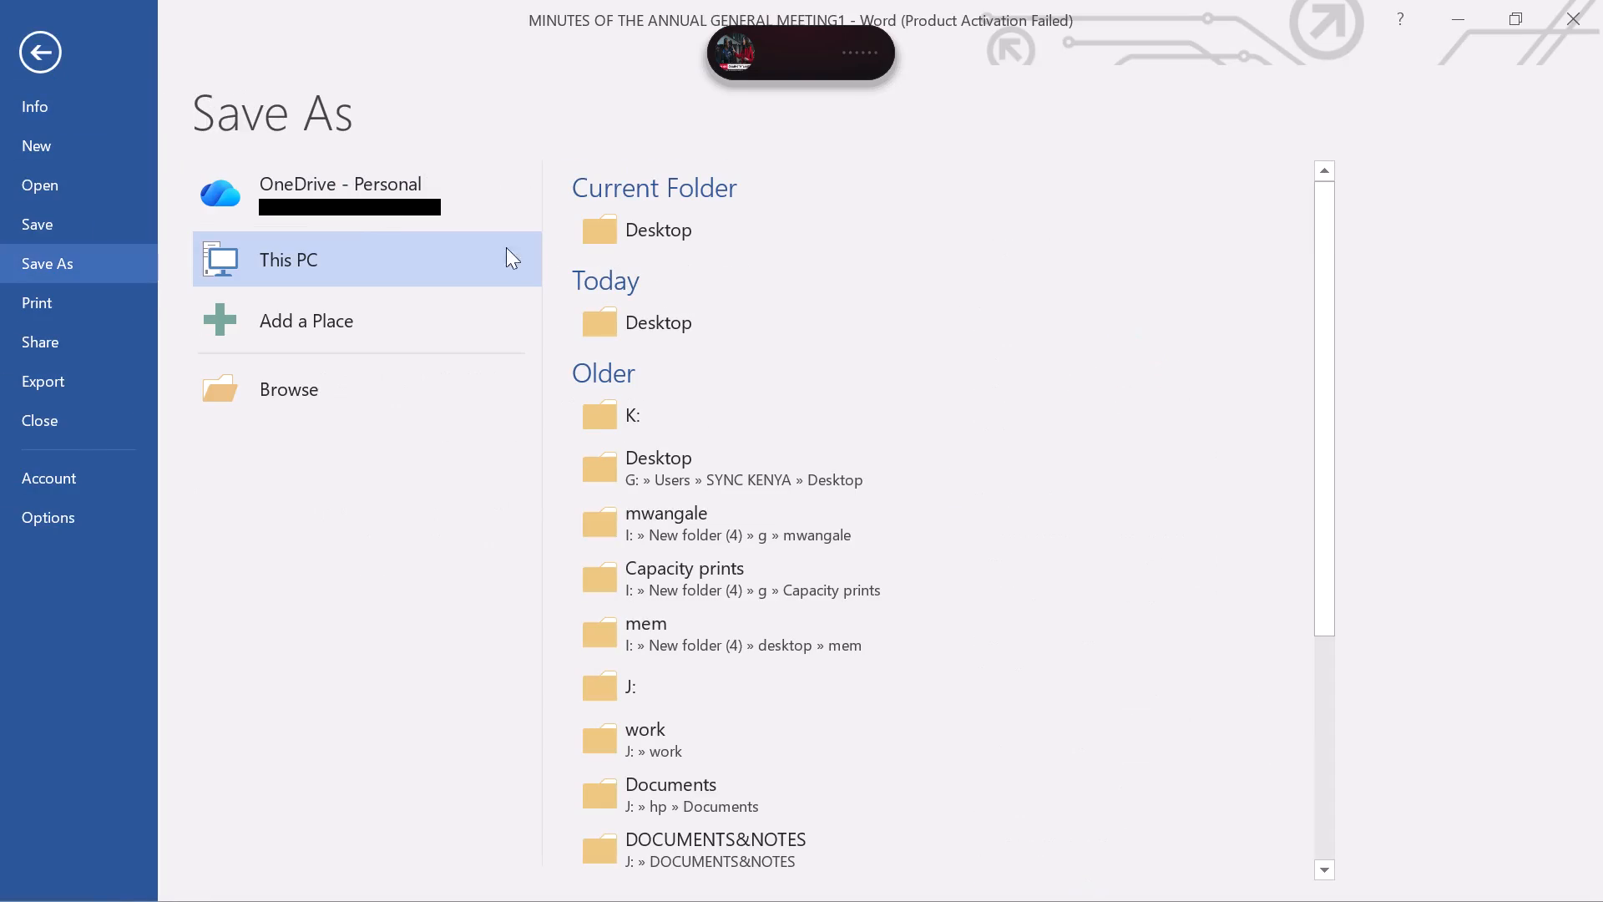
pyautogui.click(684, 246)
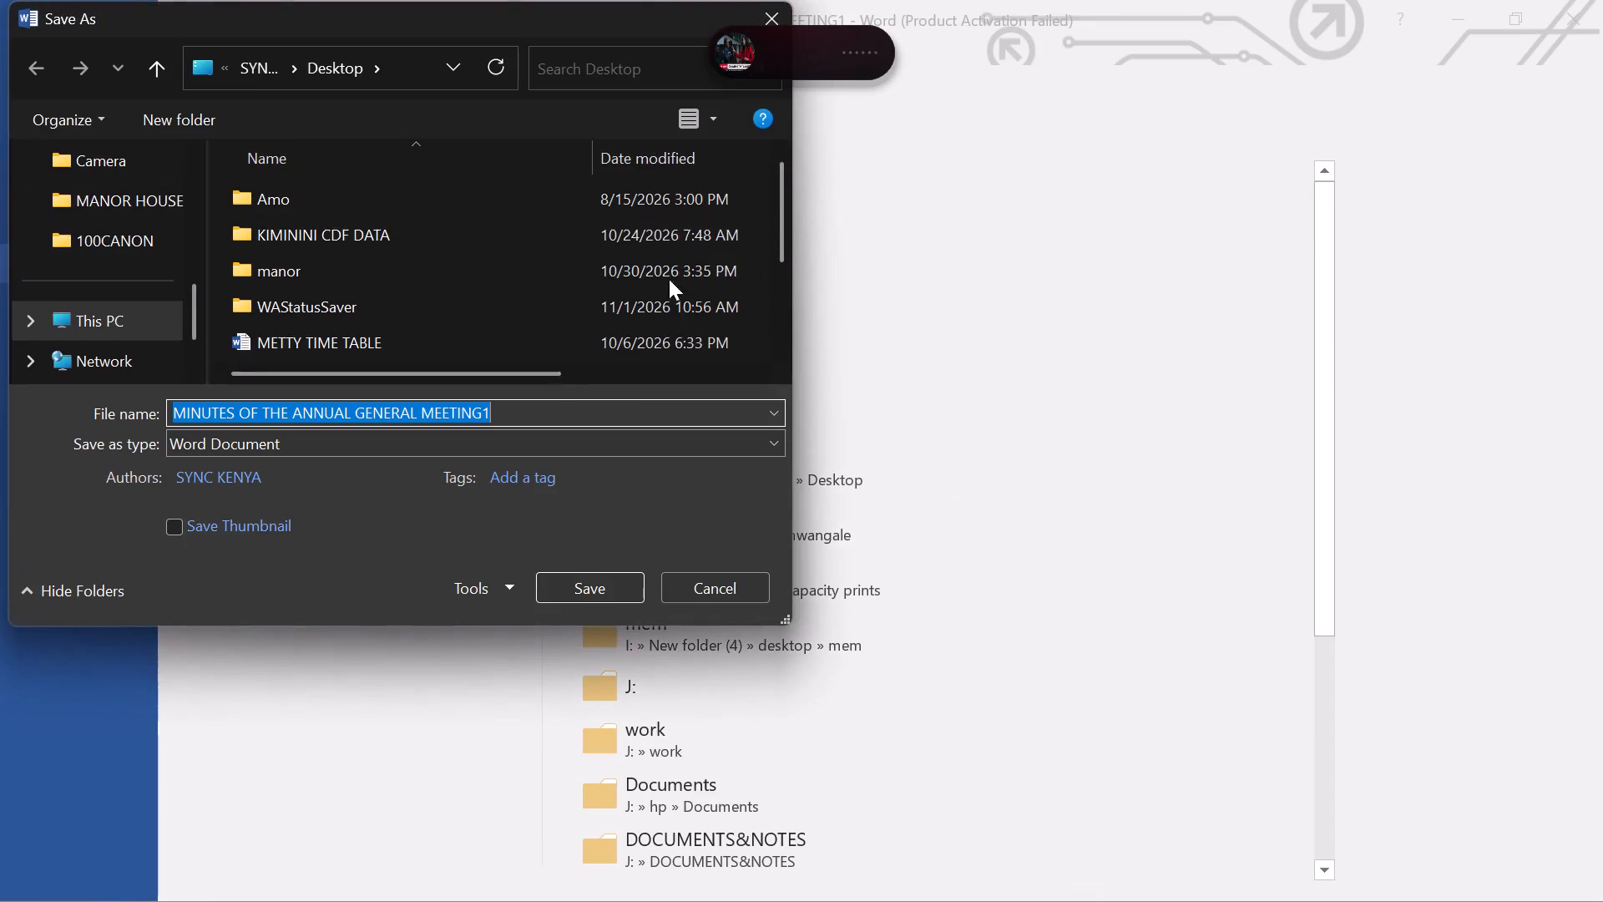
# Set the save format to PDF for the file MINUTES OF THE ANNUAL GENERAL MEETING1 in the Desktop folder.
pyautogui.click(542, 453)
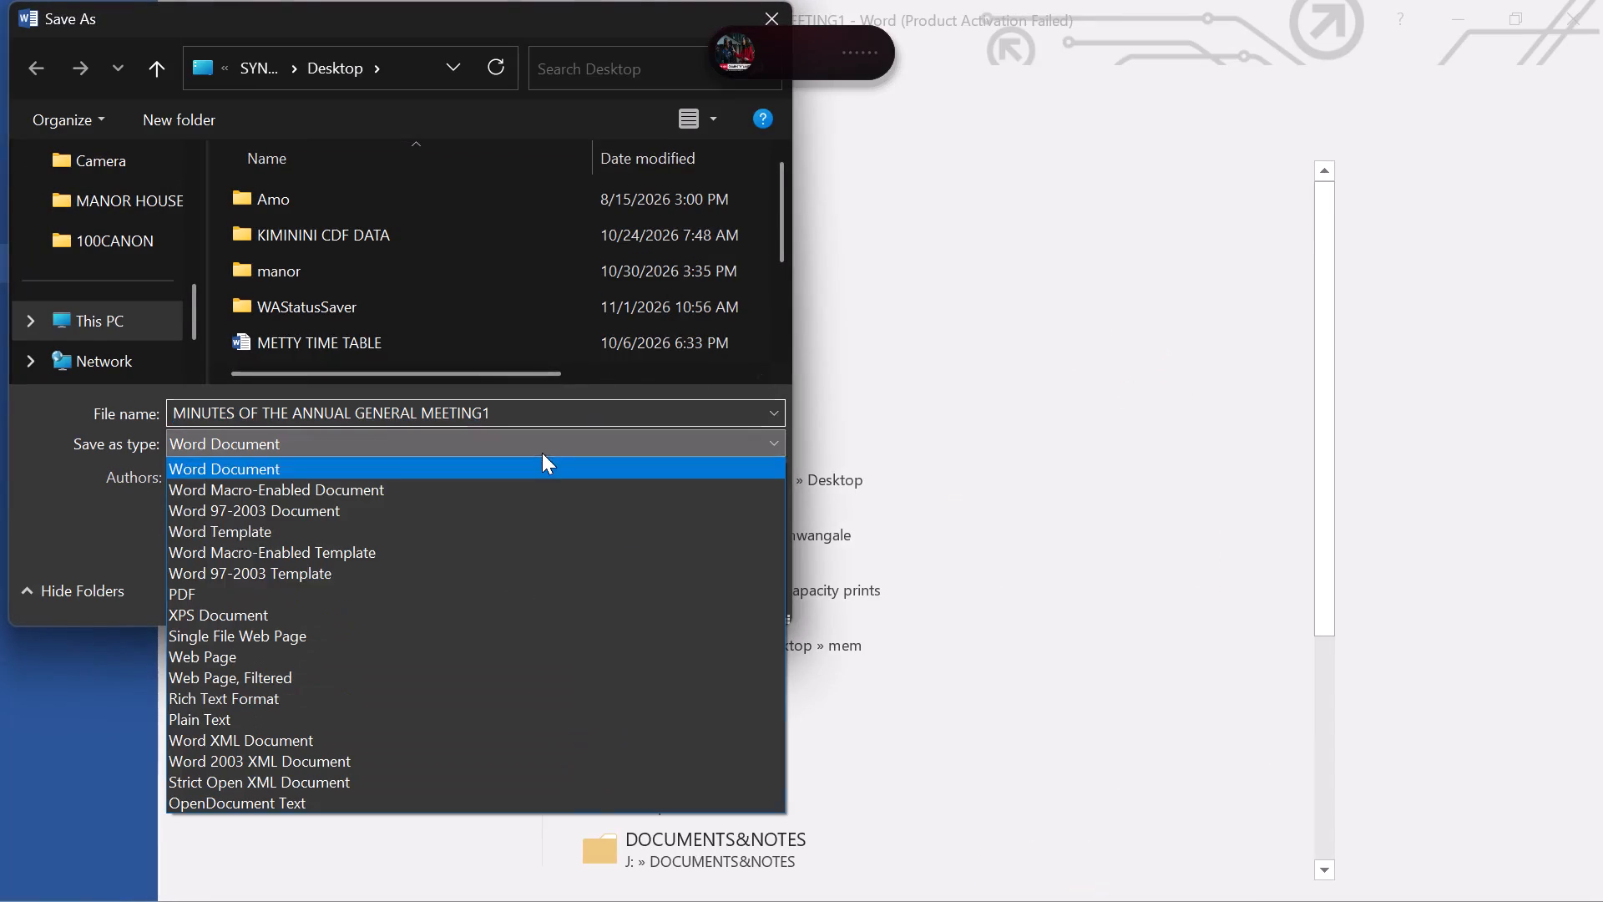
pyautogui.click(429, 588)
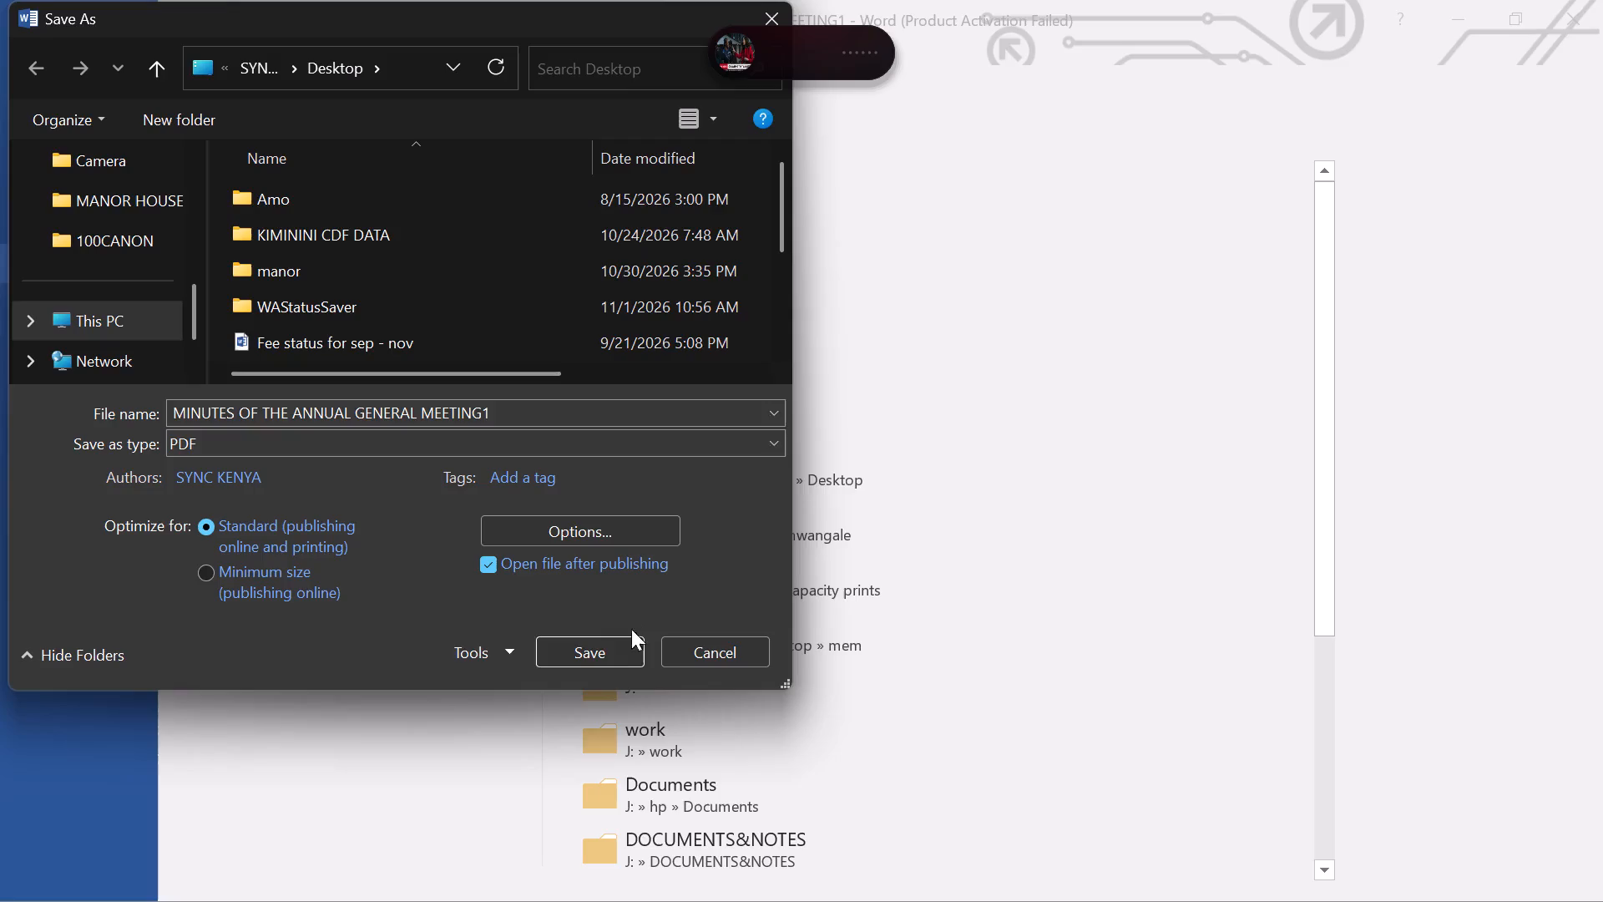
# Save the PDF copy of MINUTES OF THE ANNUAL GENERAL MEETING1 to the Desktop with standard optimization.
pyautogui.click(609, 646)
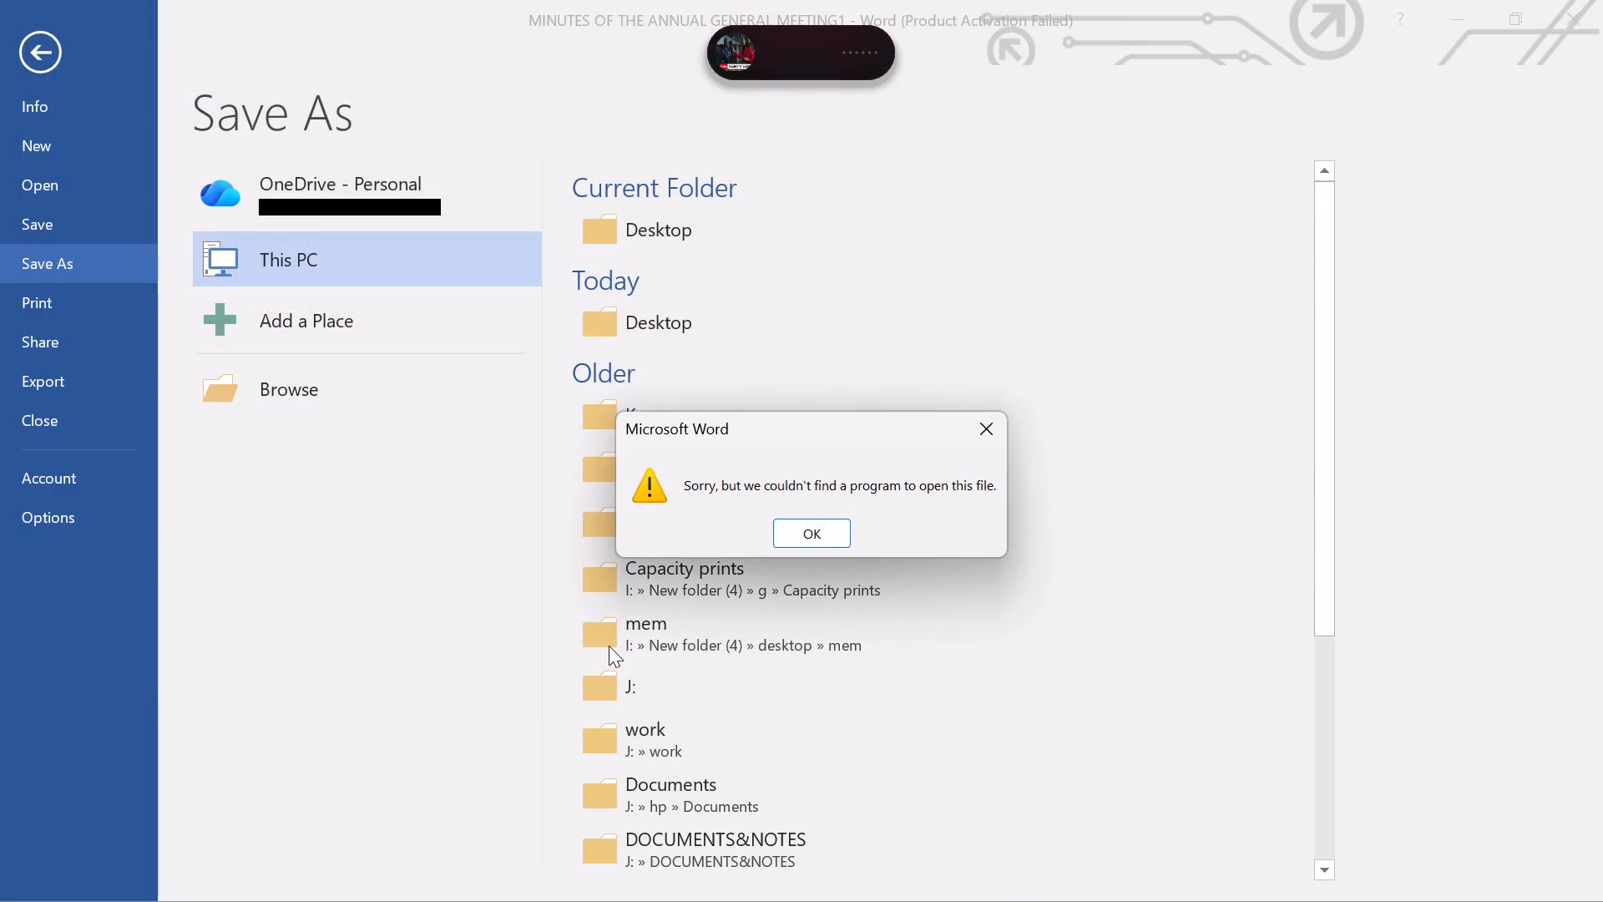
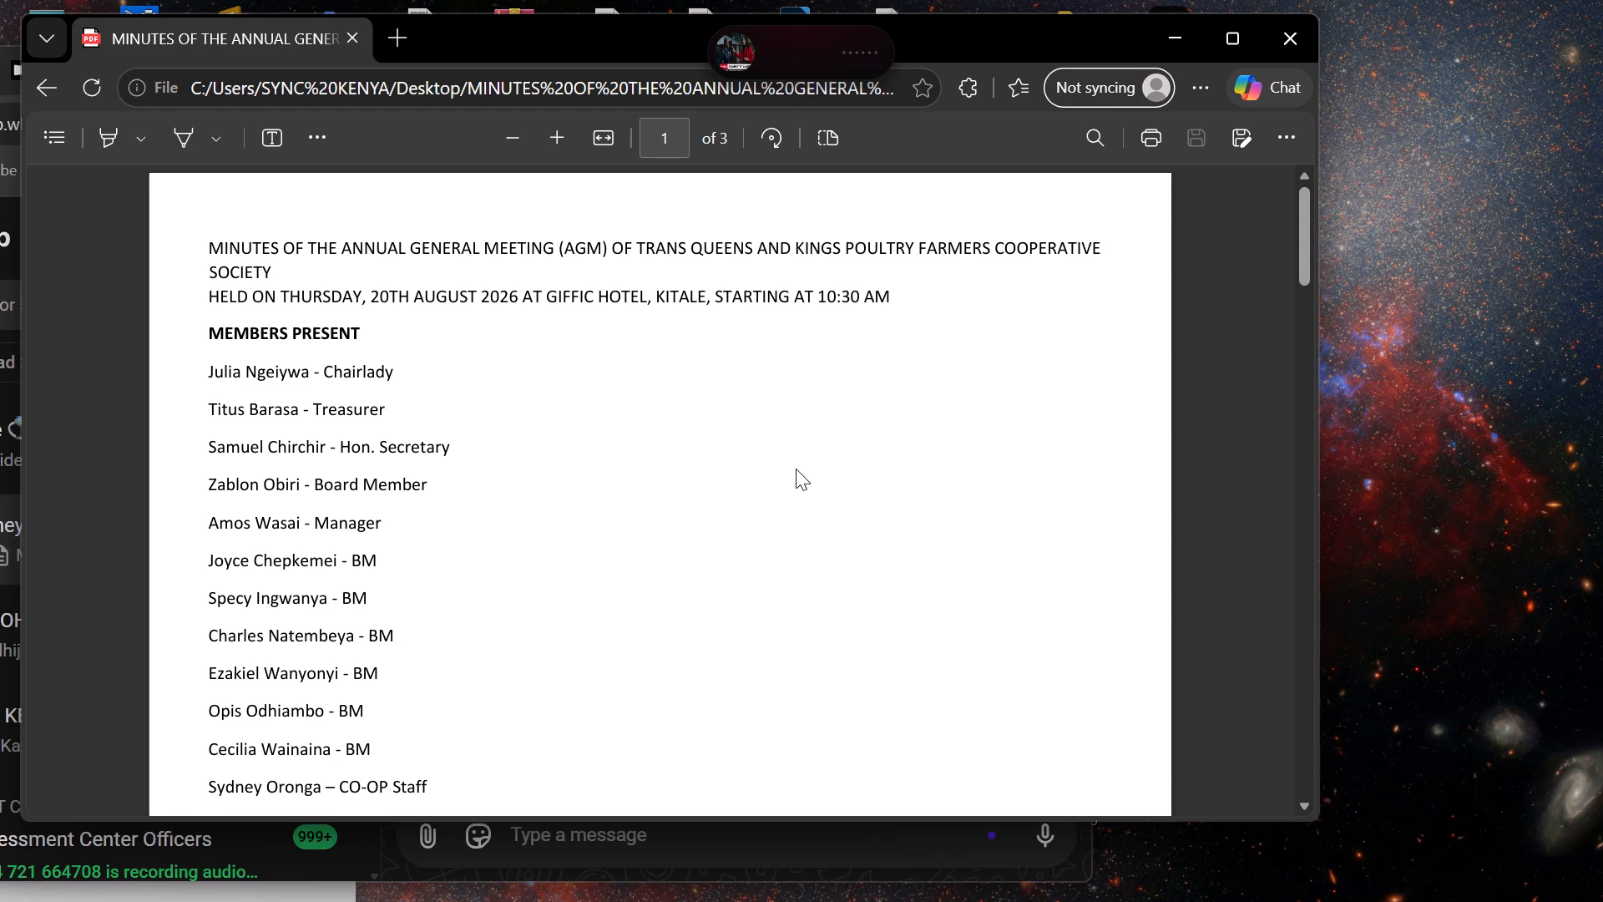
# Open the print settings for the PDF of the annual general meeting minutes.
pyautogui.hotkey('ctrl', 'p')
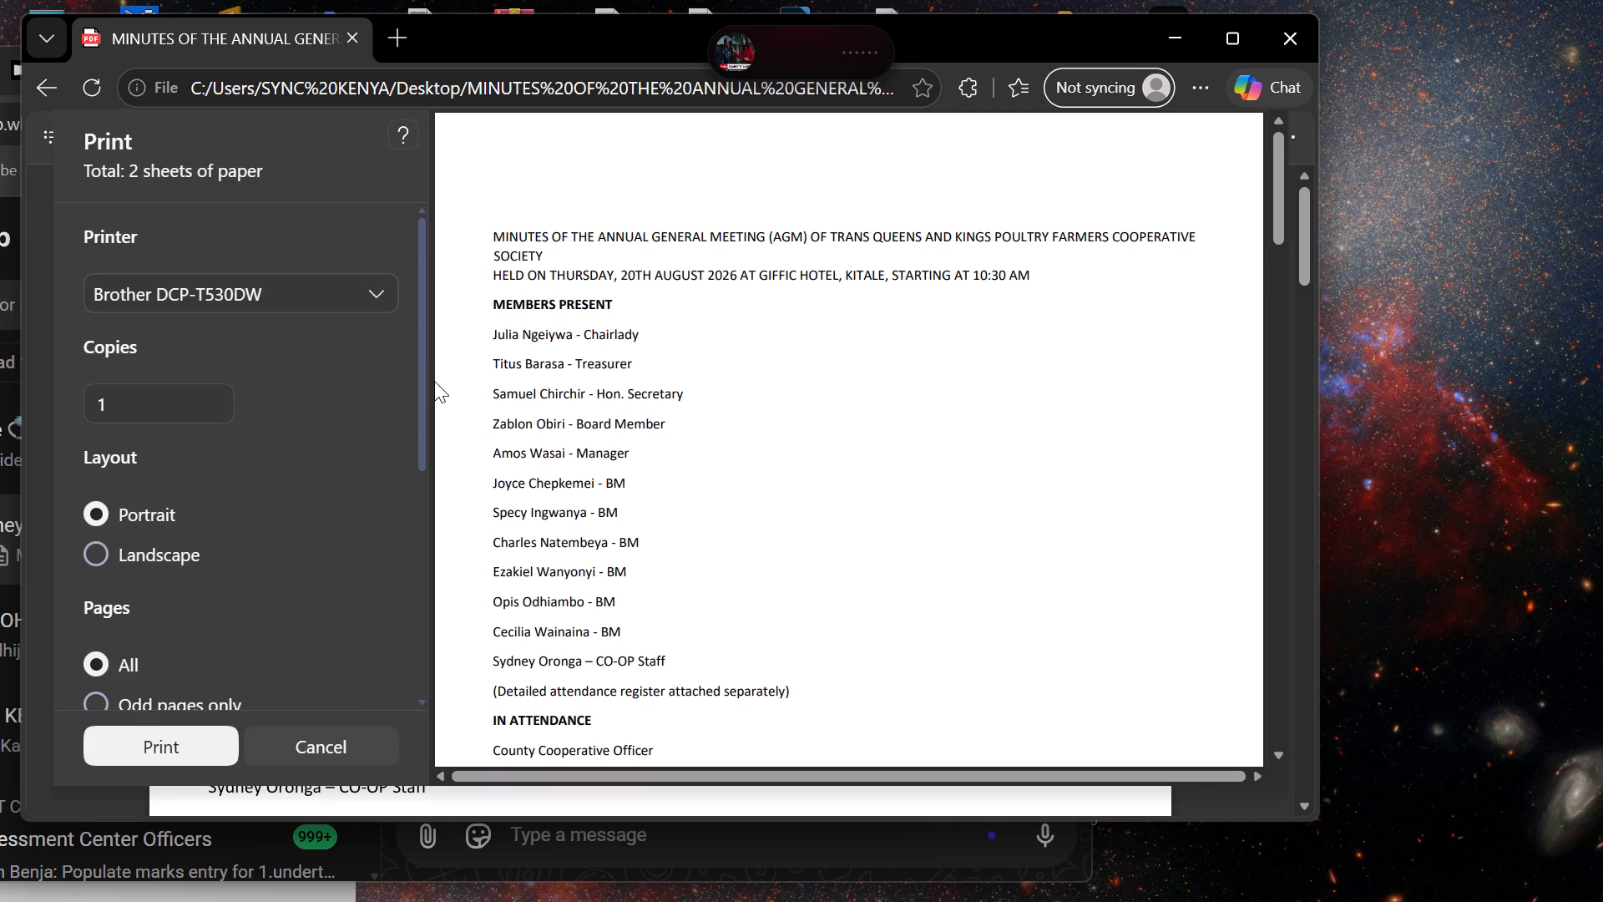
# Print one copy of all pages of the minutes PDF on the Brother DCP-T530DW, portrait, in colour, on both sides.
pyautogui.moveTo(426, 392); pyautogui.dragTo(415, 535)
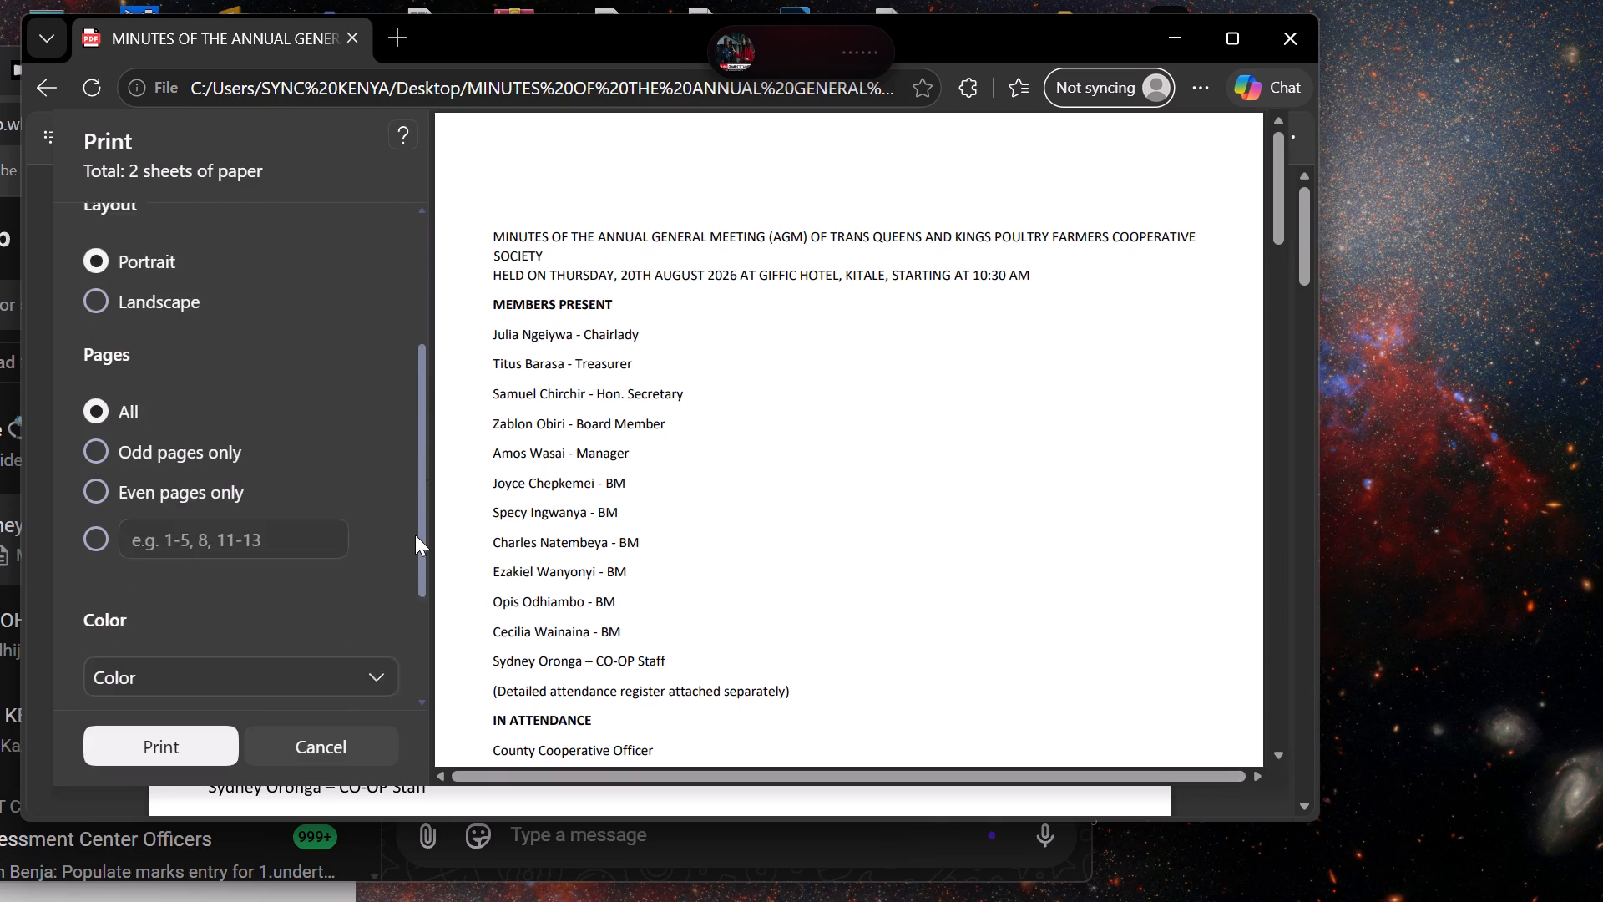
pyautogui.moveTo(415, 535); pyautogui.dragTo(418, 634)
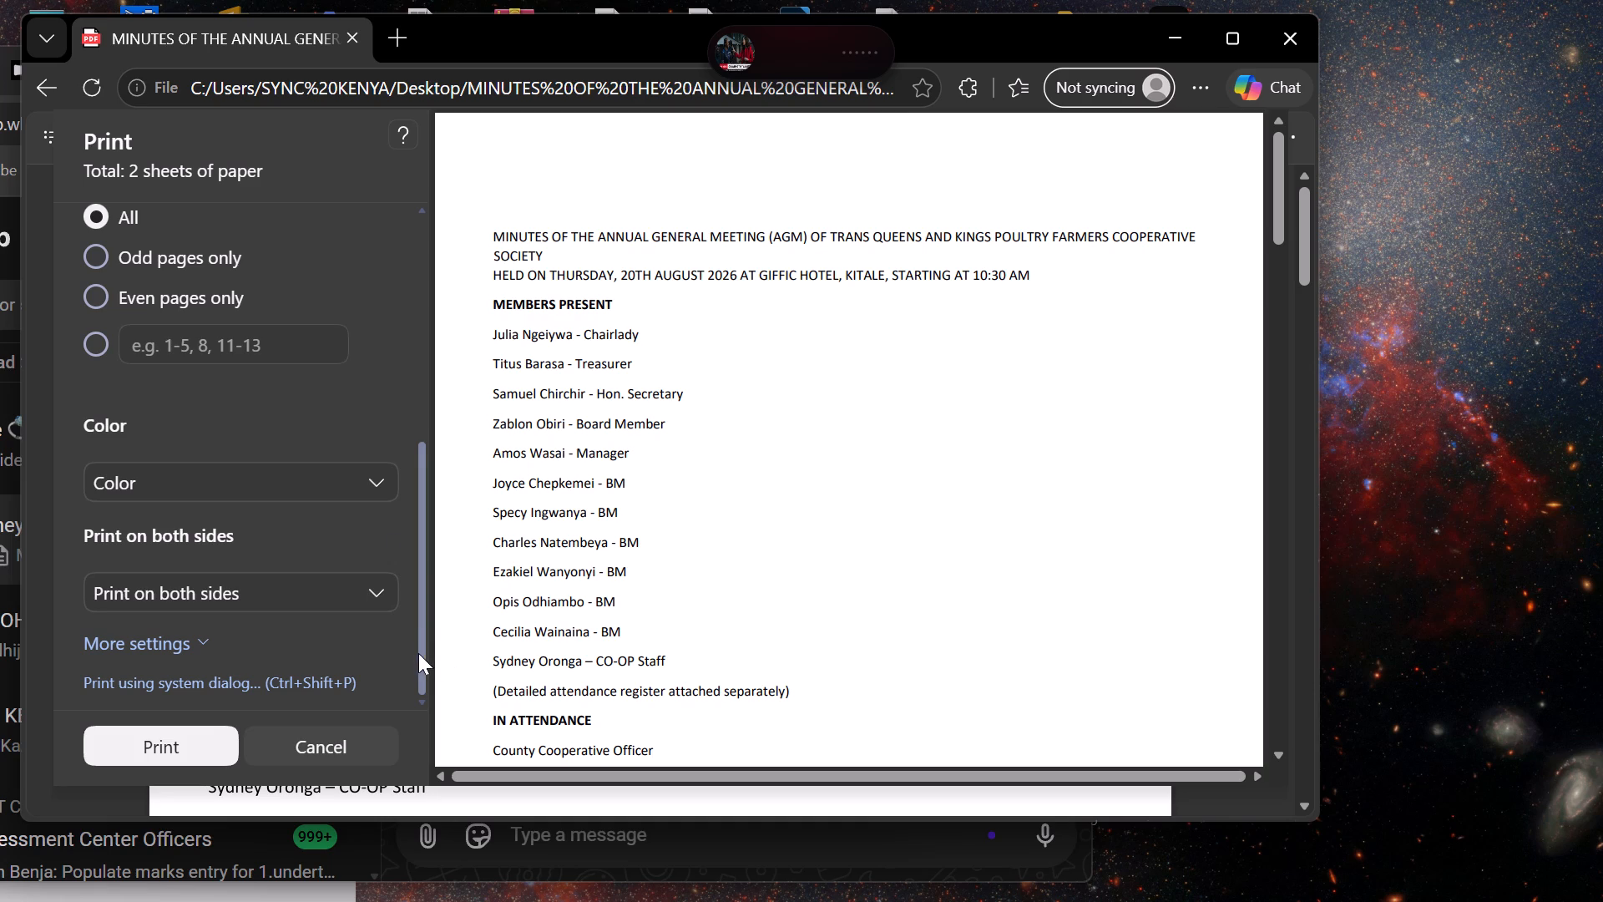
pyautogui.click(187, 746)
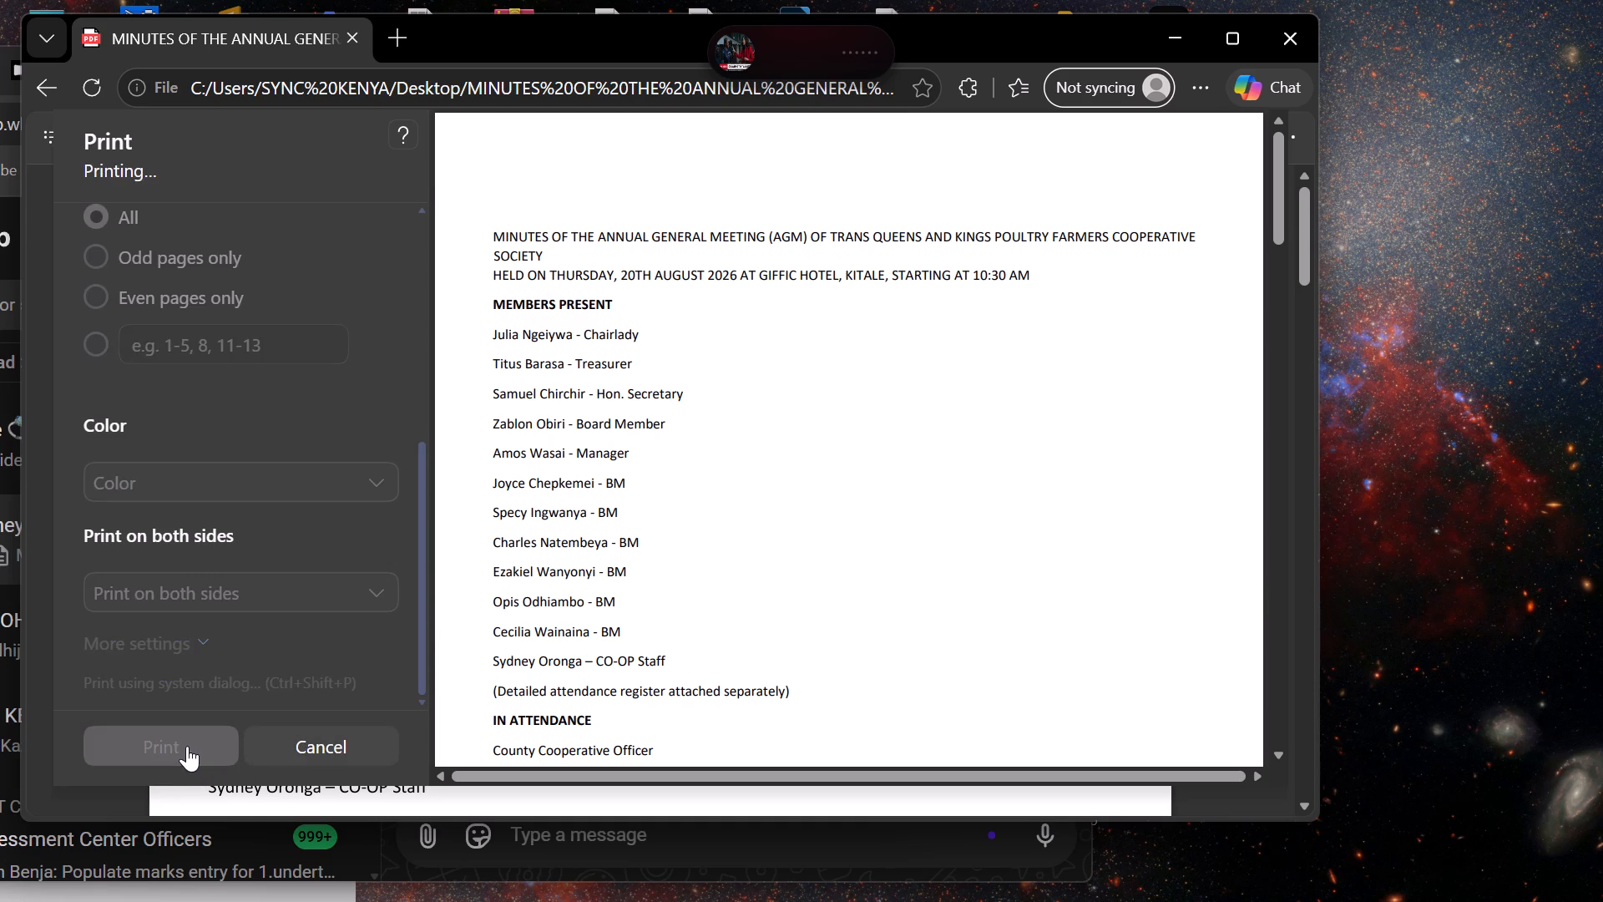
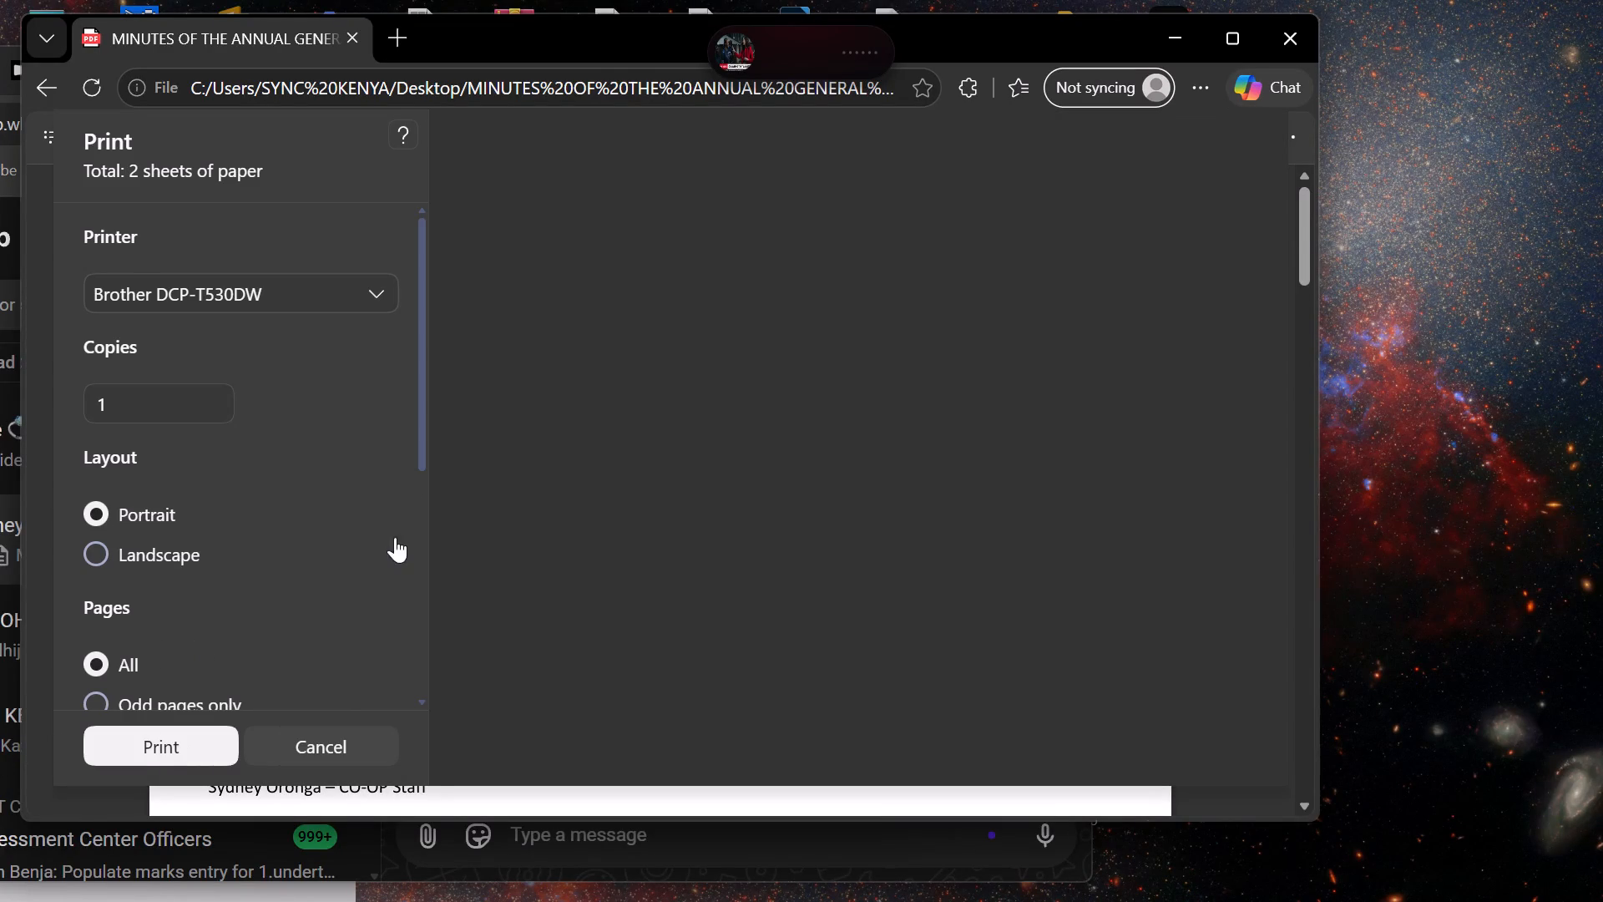
# Print one copy of all pages of the minutes PDF on the Brother DCP-T530DW, in portrait and colour, on both sides.
pyautogui.moveTo(421, 459); pyautogui.dragTo(421, 570)
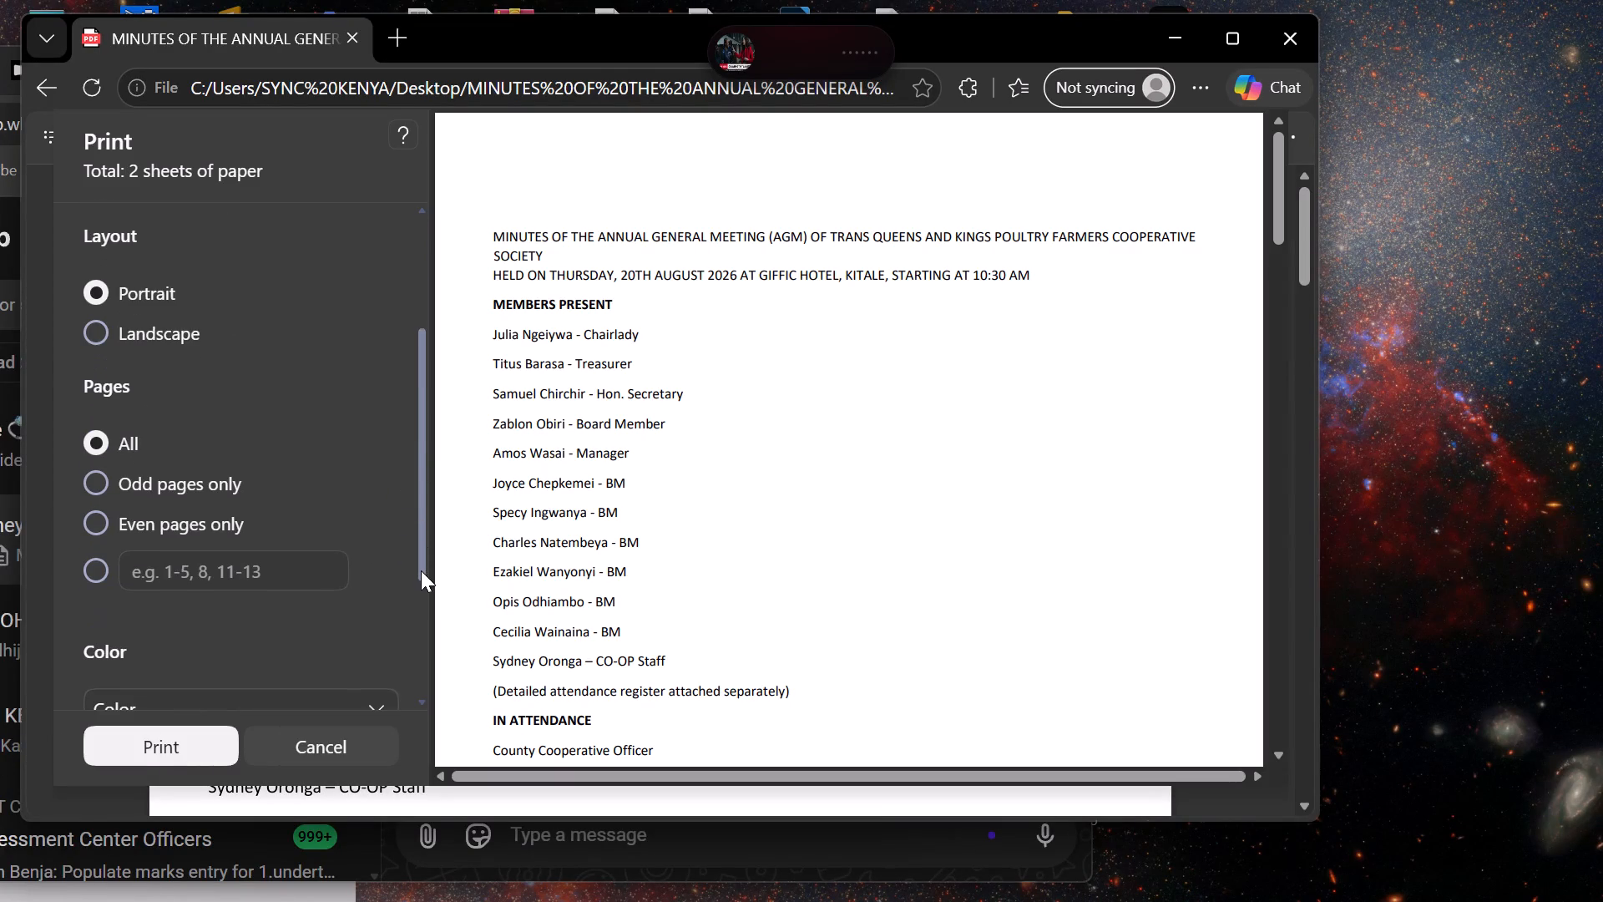
pyautogui.moveTo(421, 570); pyautogui.dragTo(408, 656)
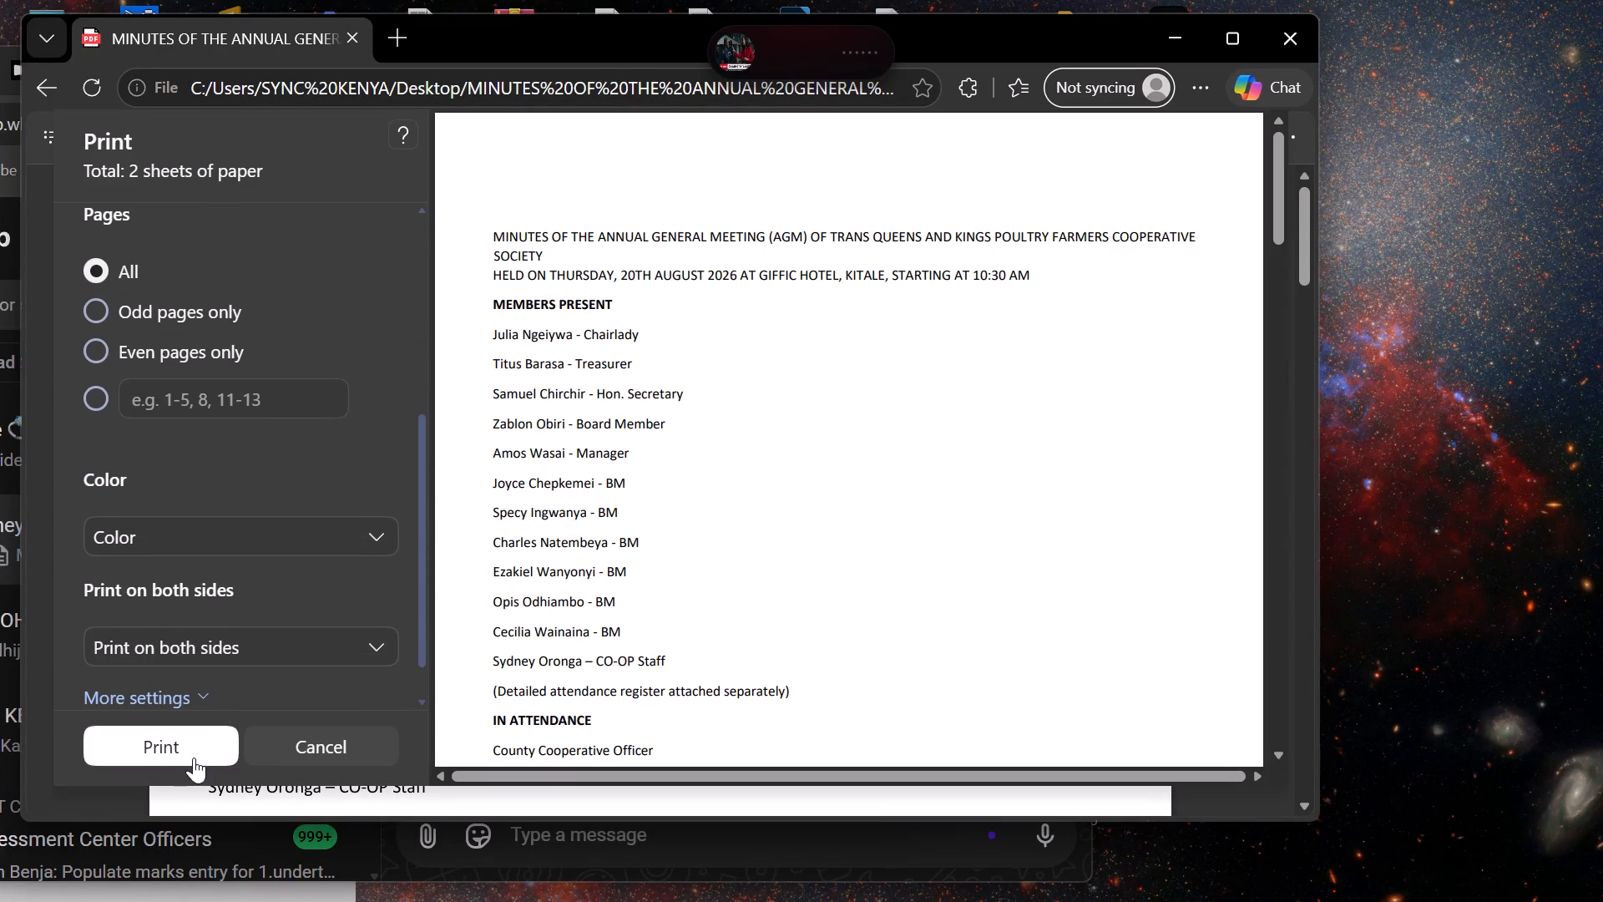
pyautogui.click(197, 751)
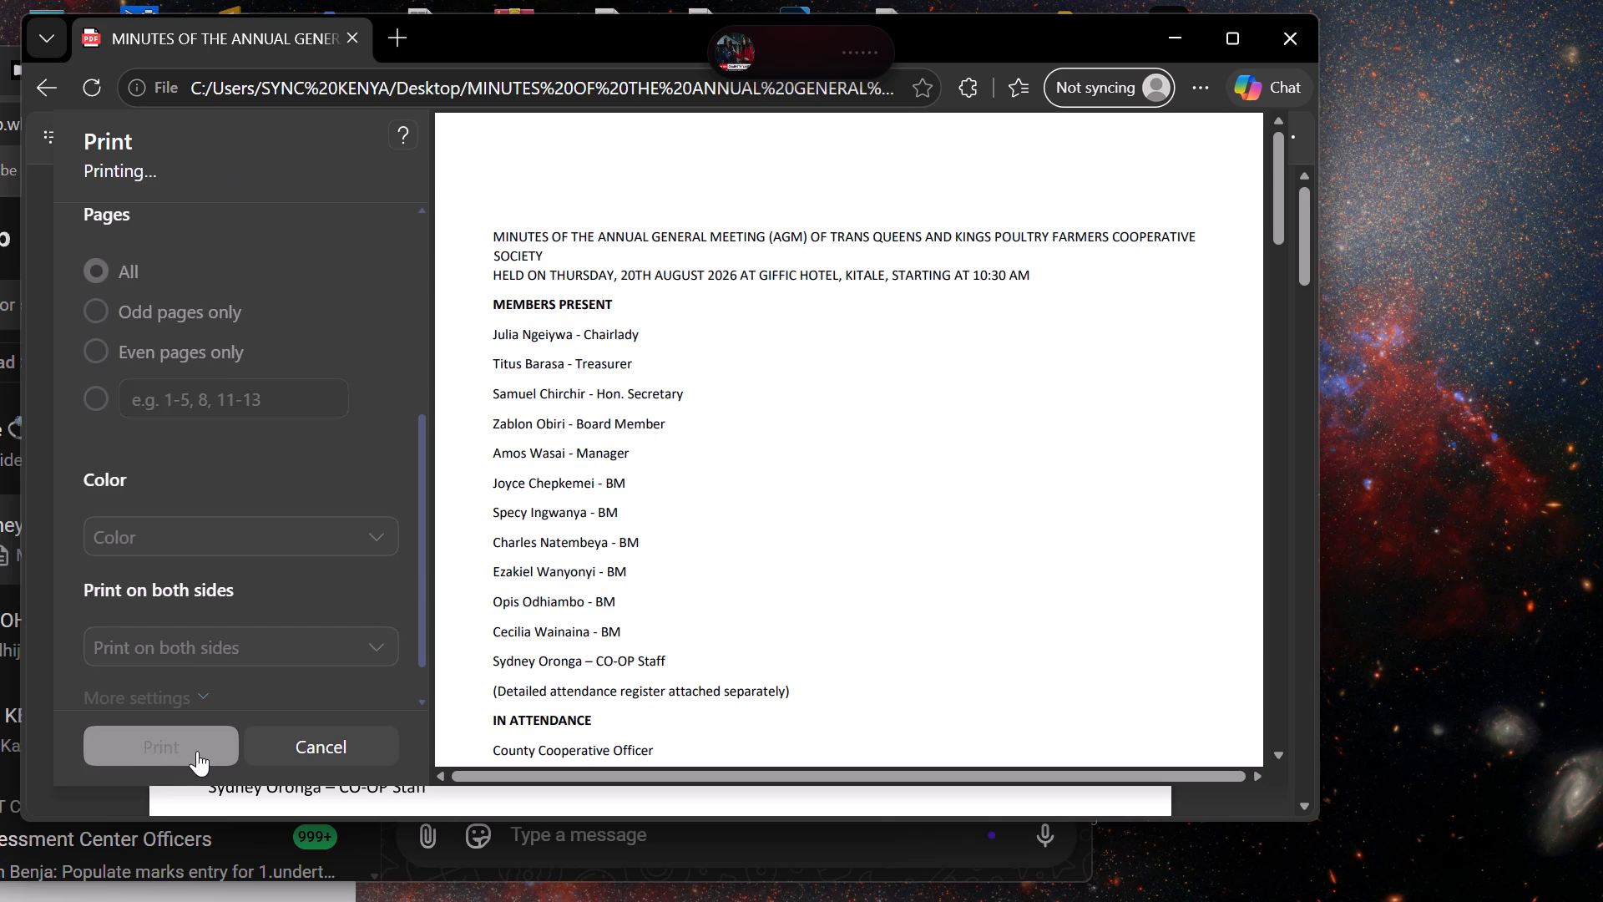